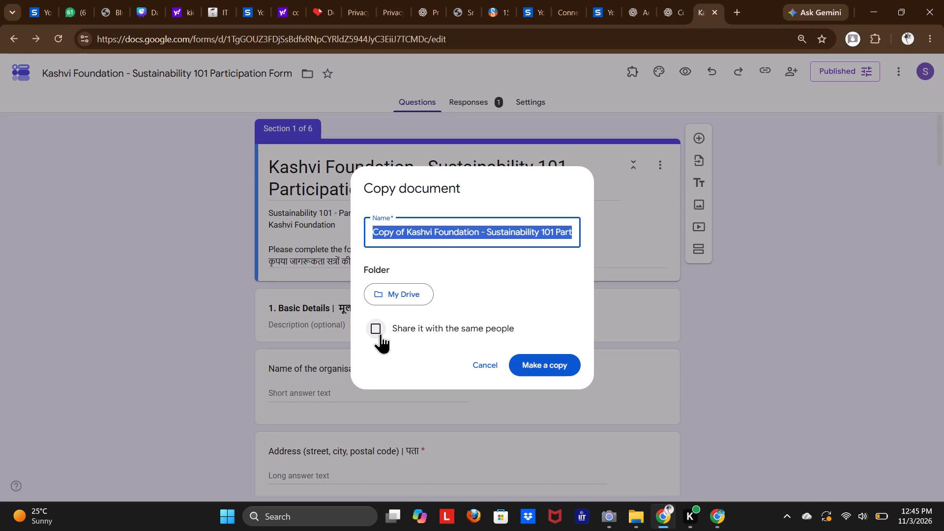
Enable sharing the form copy with the same people and open the choice of its destination folder.
left_click(381, 333)
left_click(412, 297)
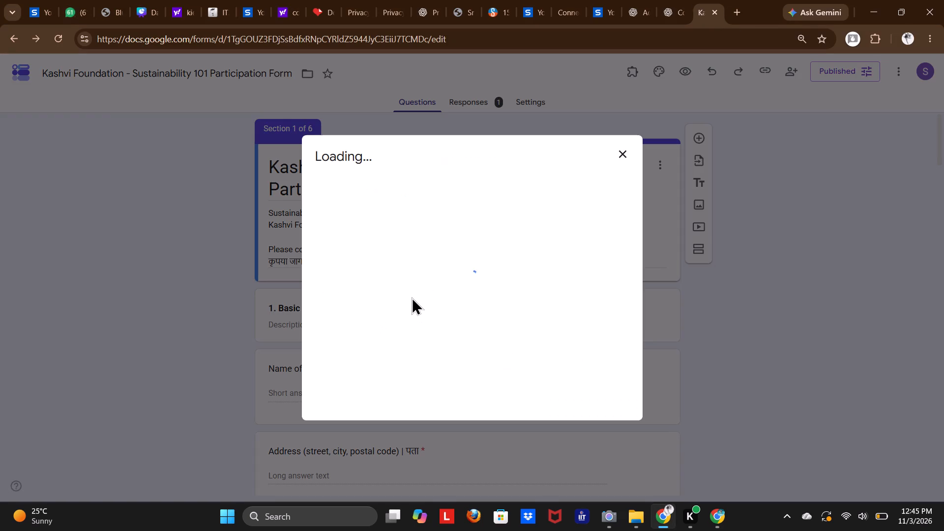
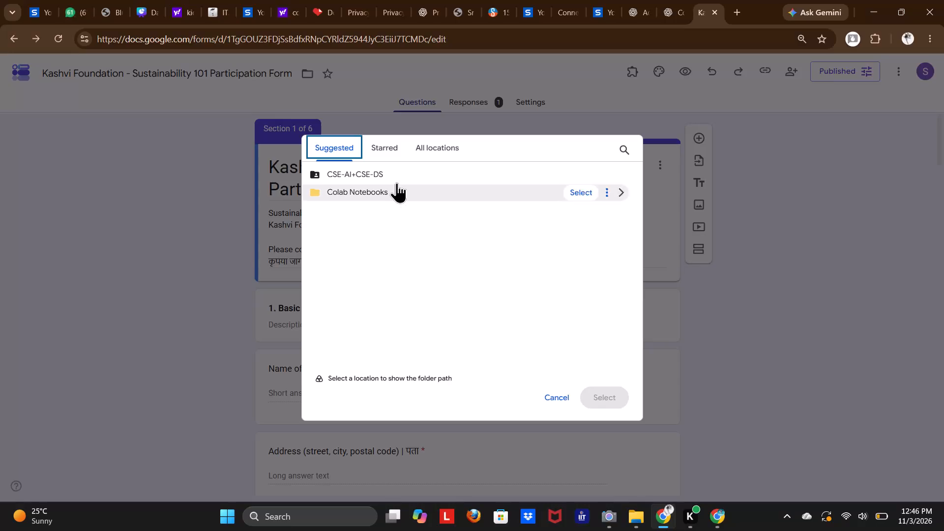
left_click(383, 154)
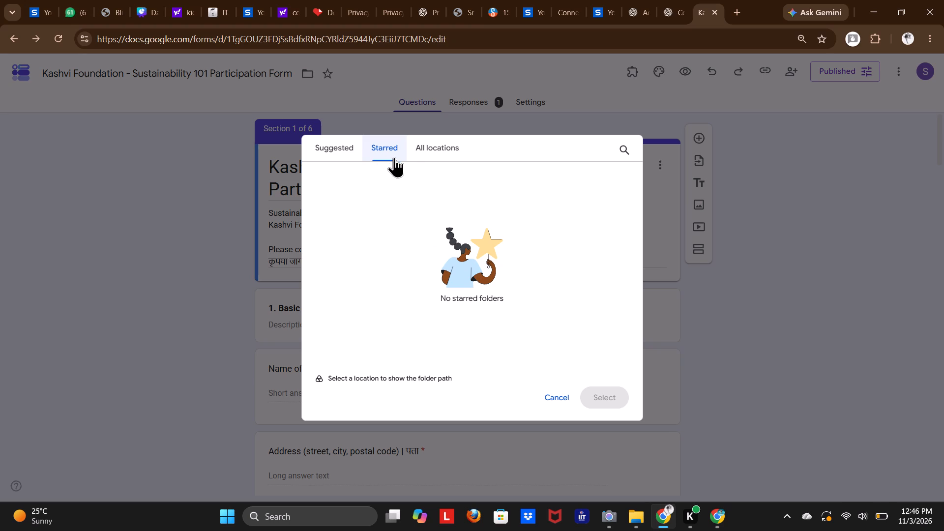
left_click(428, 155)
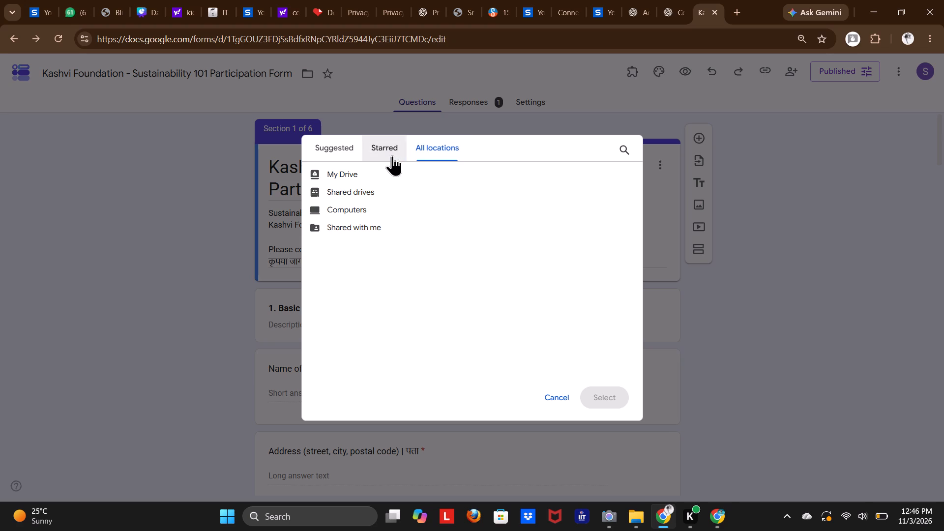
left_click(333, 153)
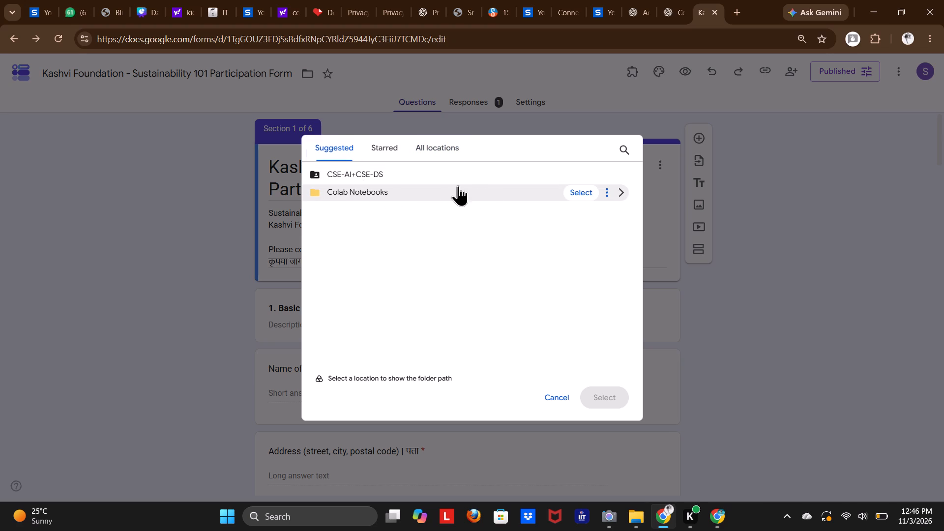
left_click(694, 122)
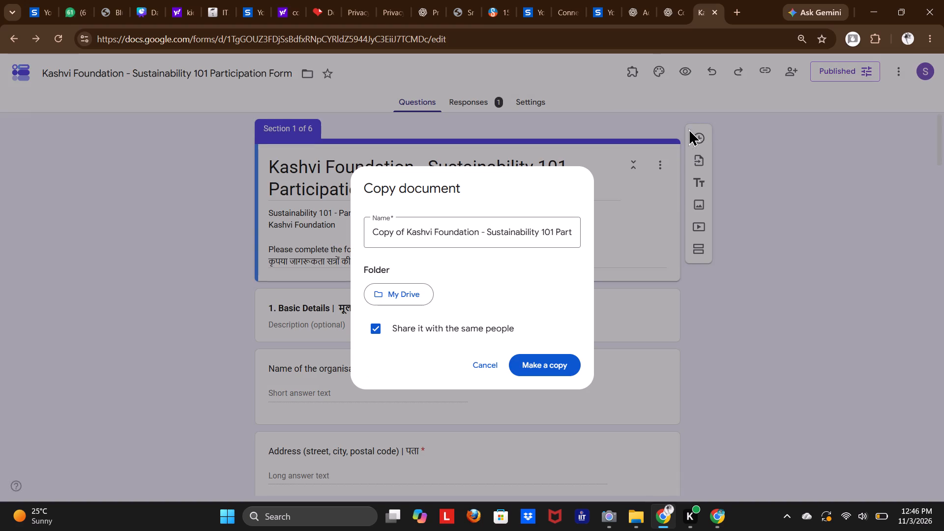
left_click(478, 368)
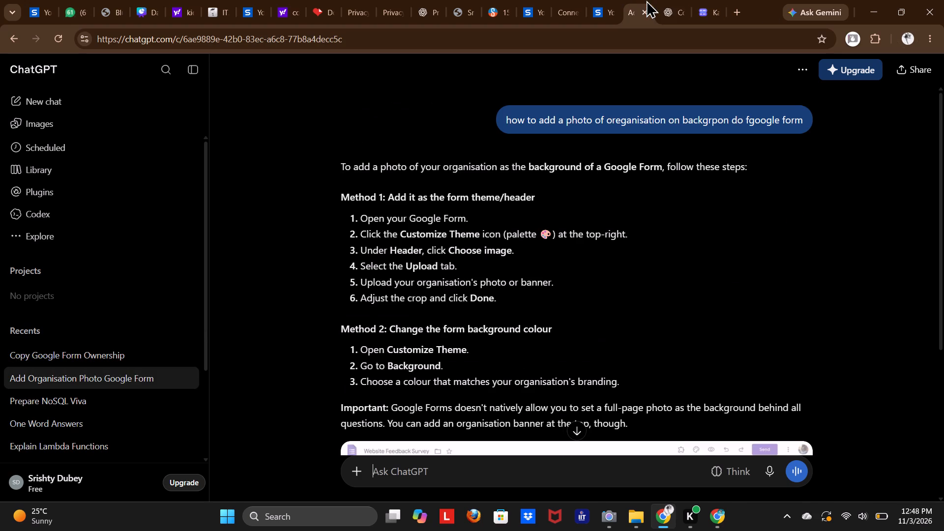
left_click(701, 6)
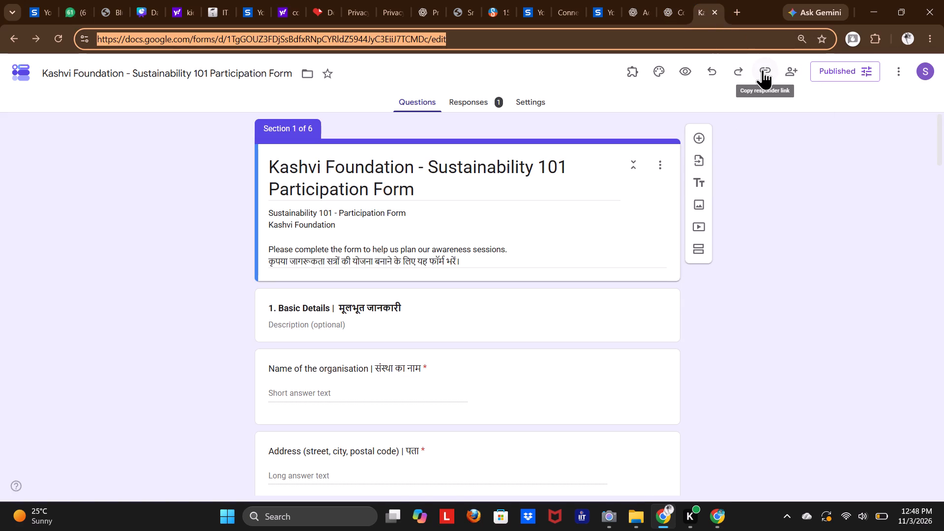
left_click(789, 71)
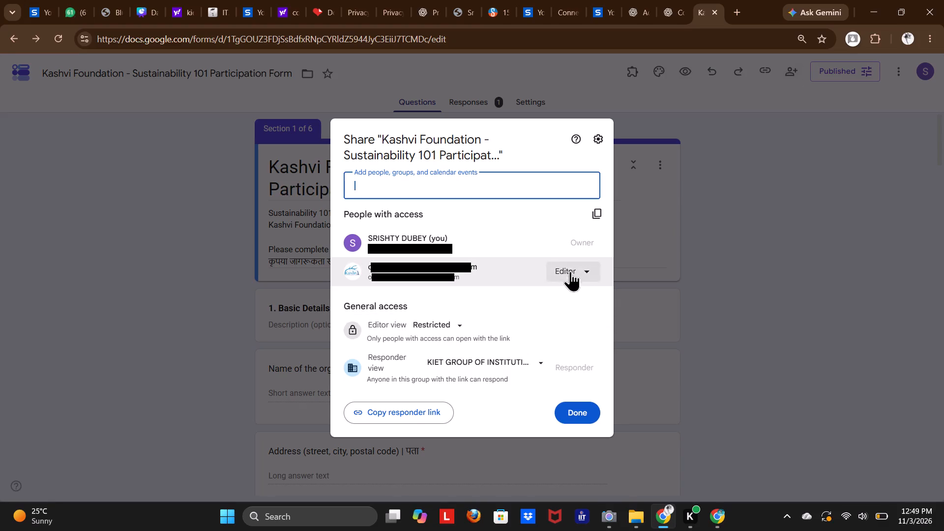
left_click(546, 252)
double_click(546, 252)
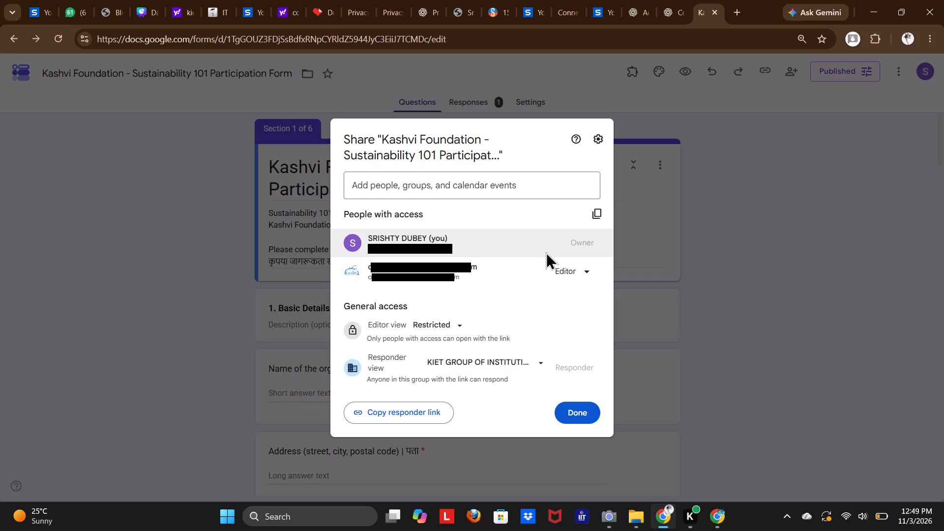
left_click(504, 248)
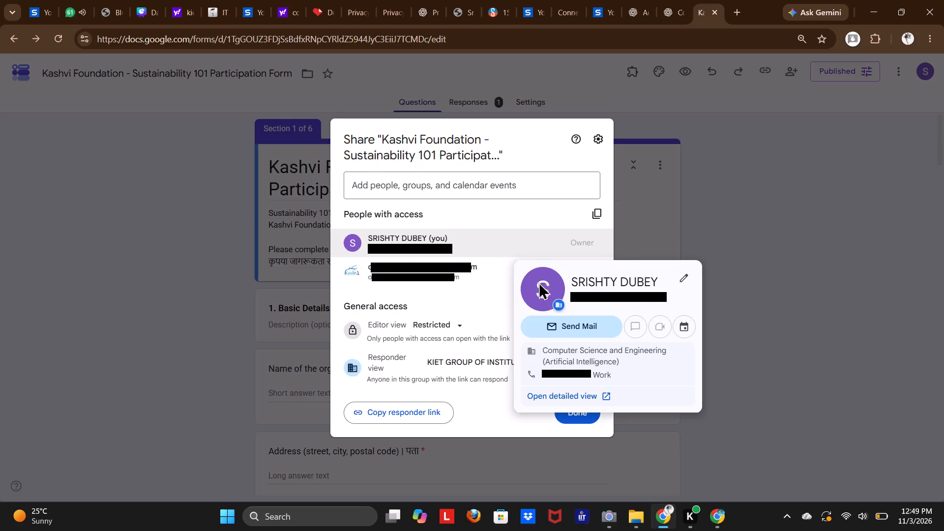
Open the form owner's Google Account profile from their contact card, look through the About me page and open the account email details.
left_click(682, 280)
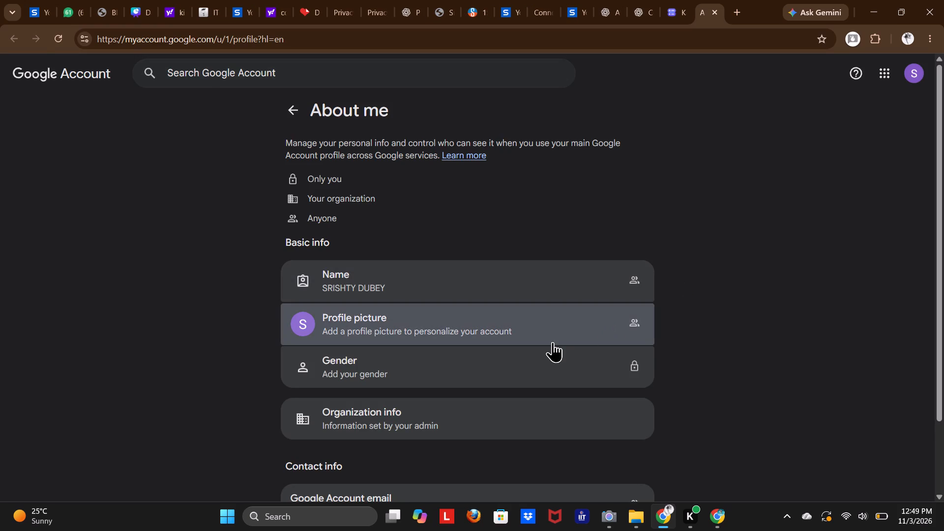
left_click(294, 173)
left_click_drag(294, 182, 370, 295)
scroll(404, 322, "down", 2)
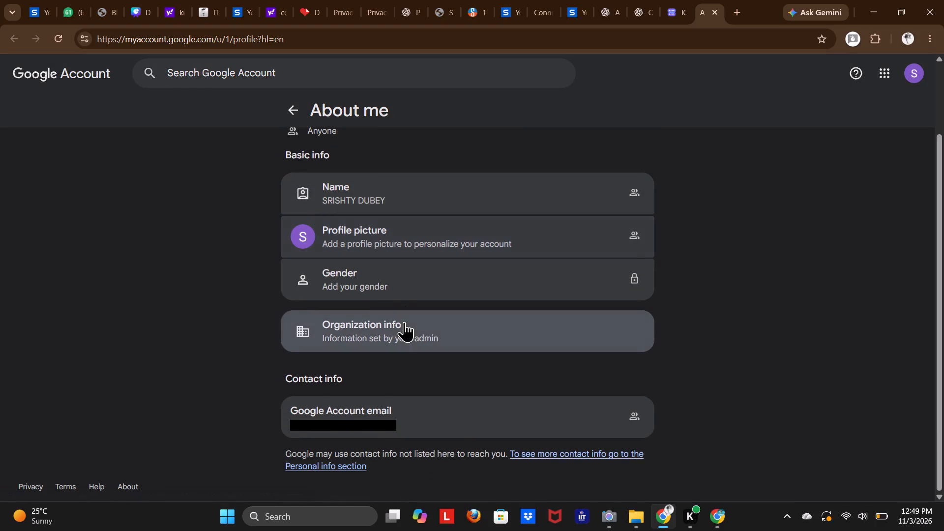
scroll(404, 322, "down", 1)
left_click(379, 414)
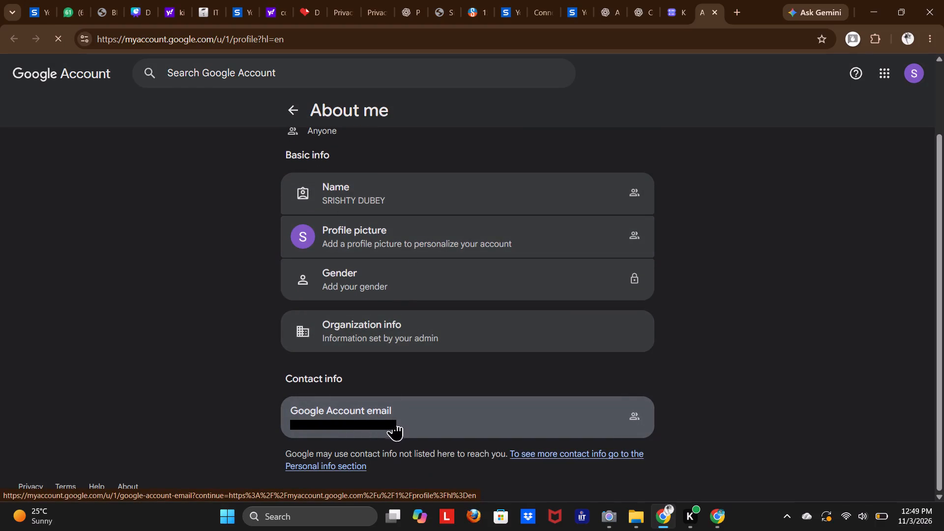
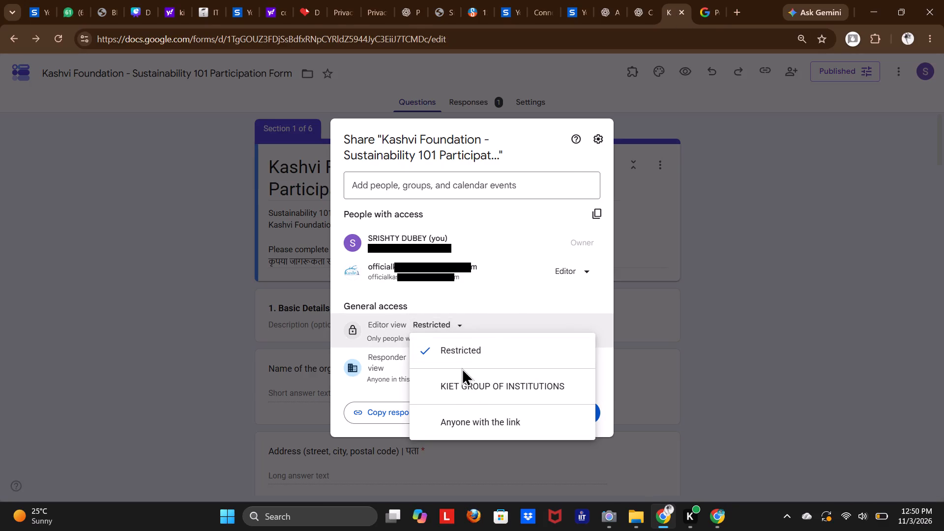
left_click(635, 259)
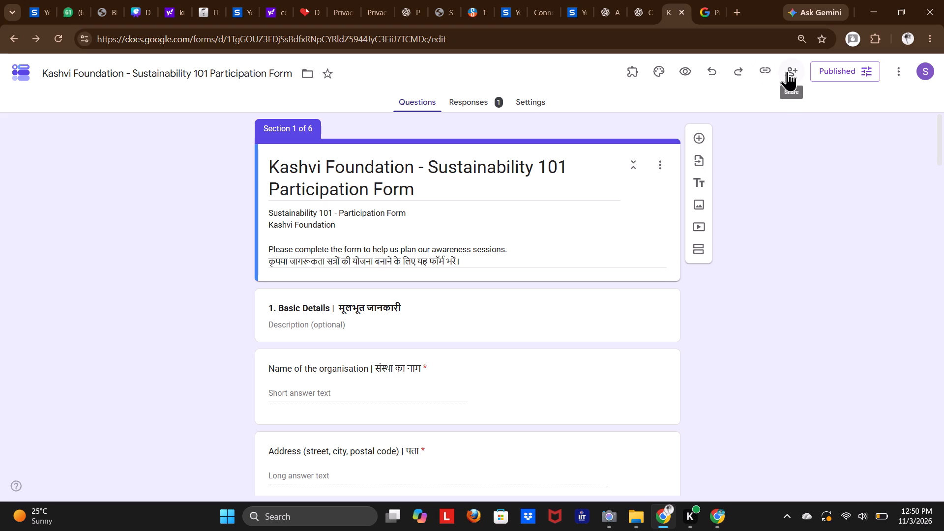
left_click(787, 71)
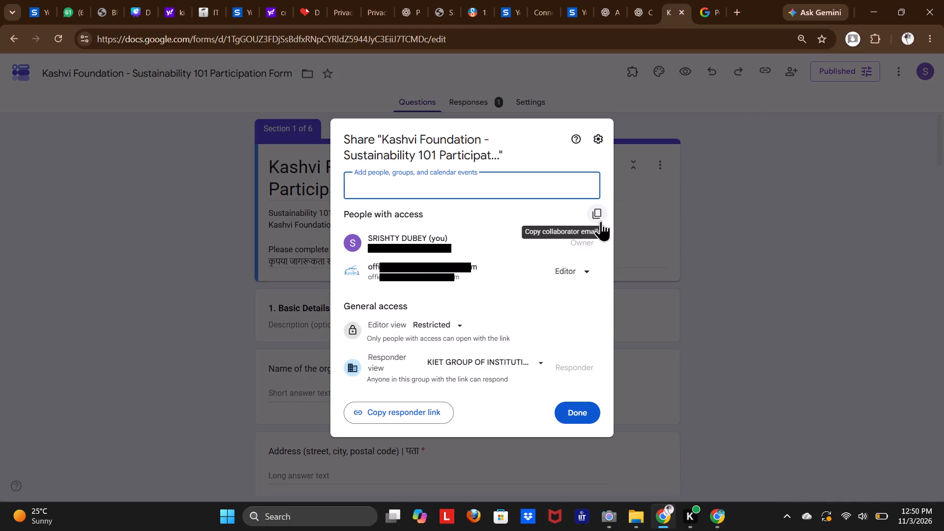
left_click(596, 210)
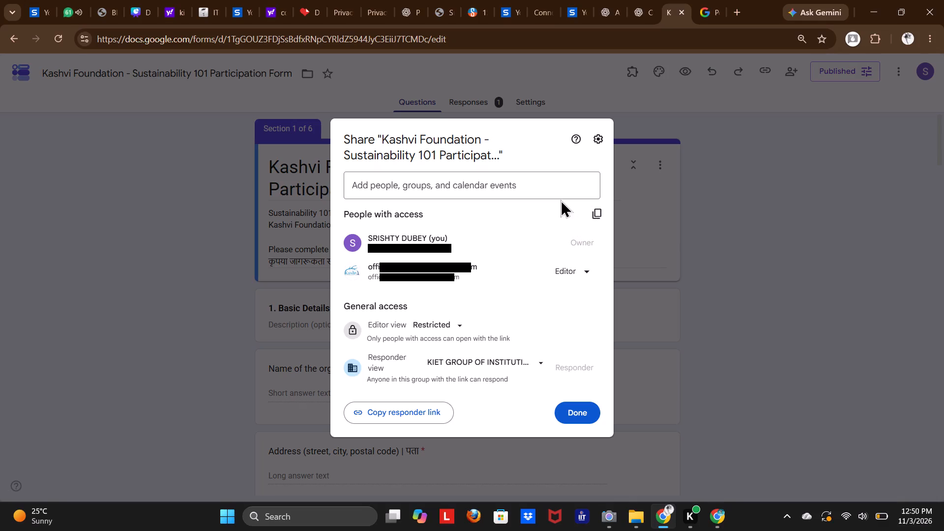
left_click(545, 192)
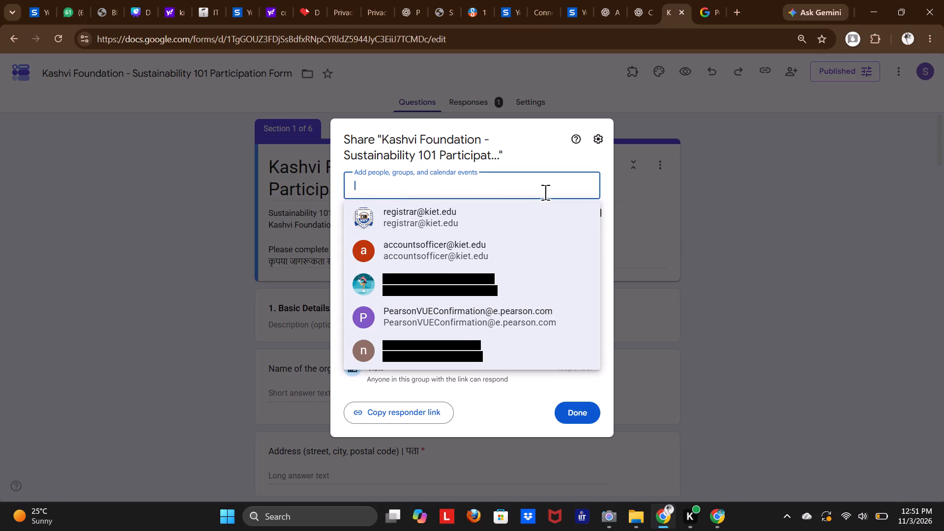
scroll(518, 293, "down", 2)
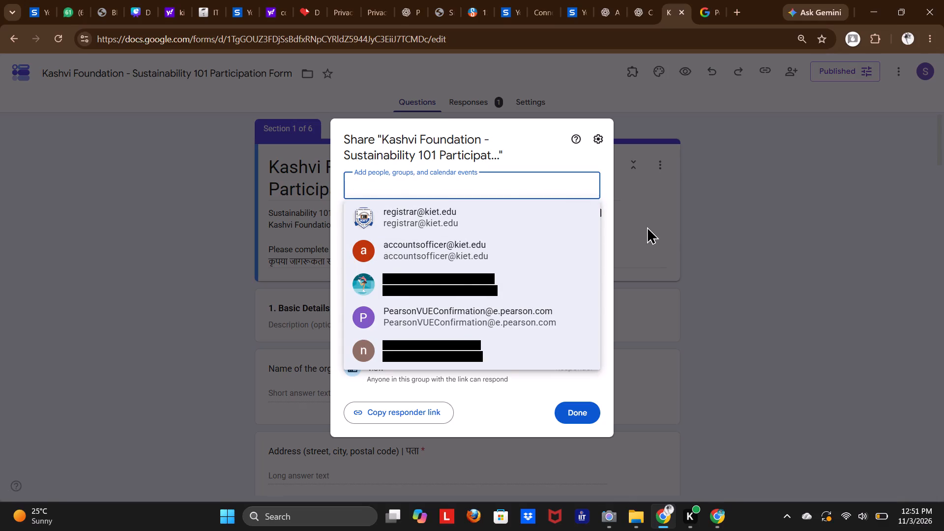
left_click(647, 226)
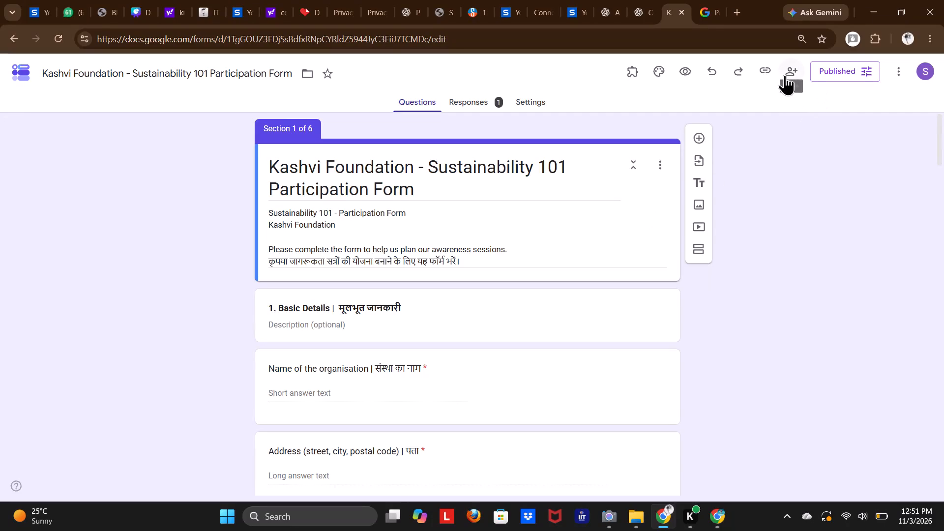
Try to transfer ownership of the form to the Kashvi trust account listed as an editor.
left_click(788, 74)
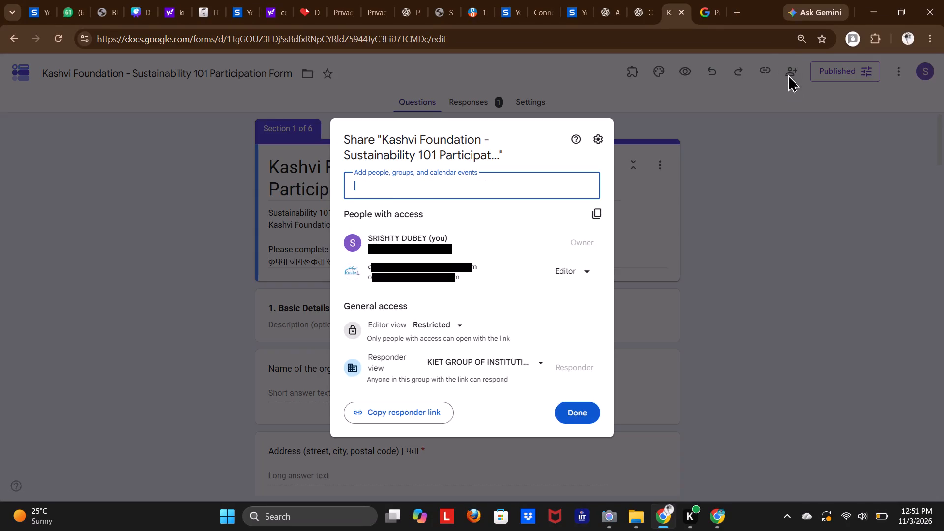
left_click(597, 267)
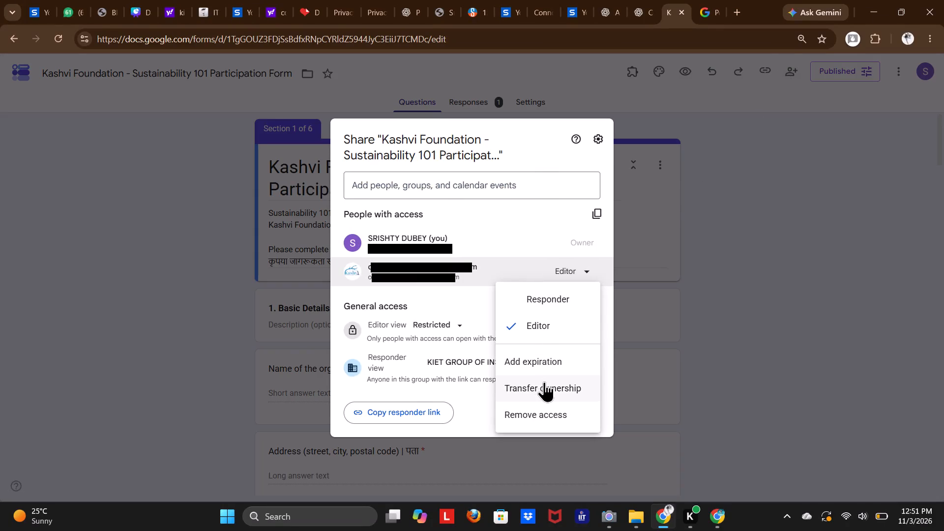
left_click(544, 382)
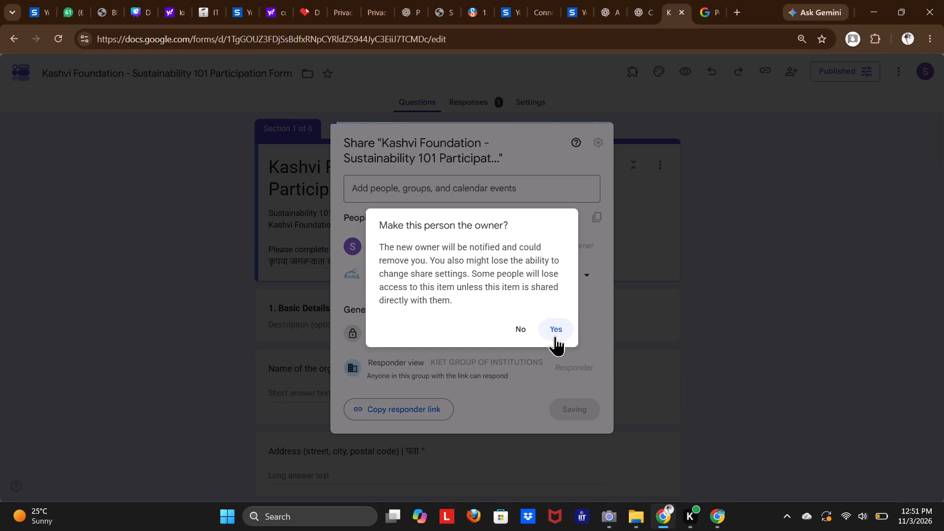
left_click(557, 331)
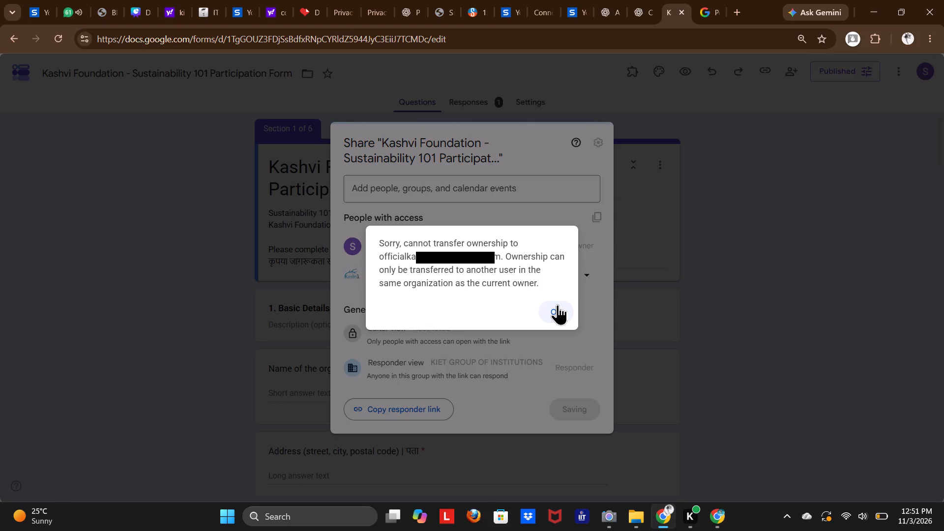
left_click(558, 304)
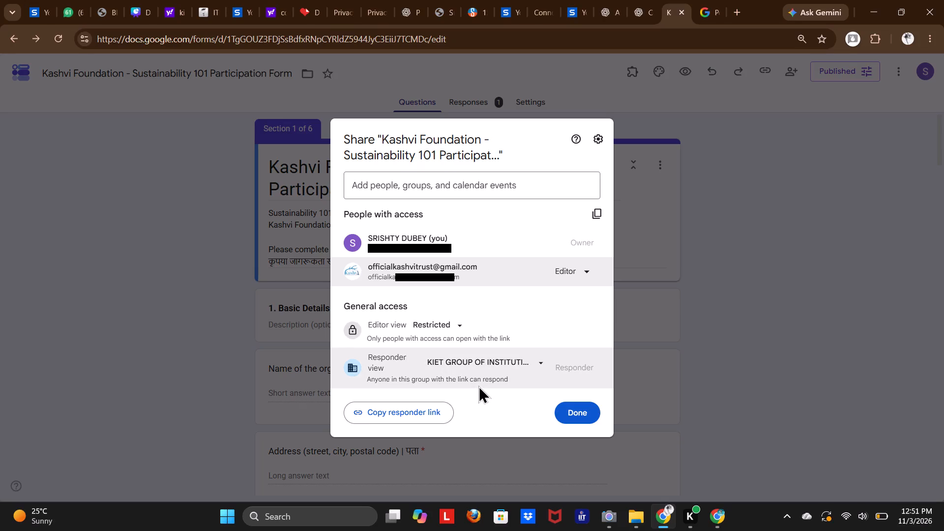
Set the form's responder view access to Anyone with the link.
left_click(539, 361)
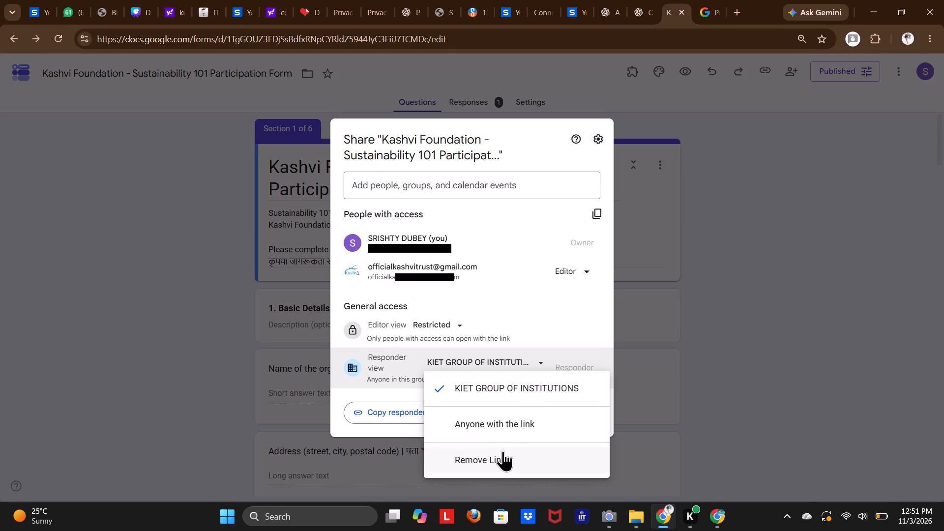
left_click(502, 418)
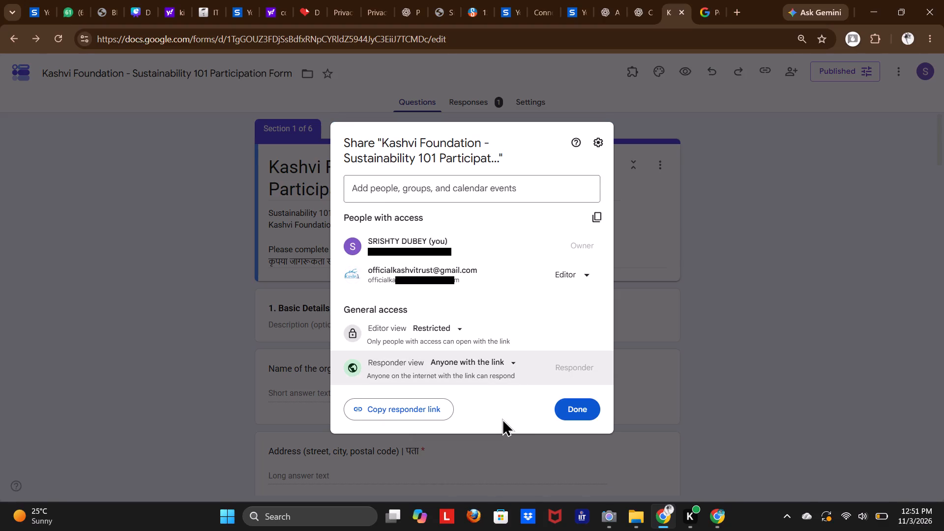
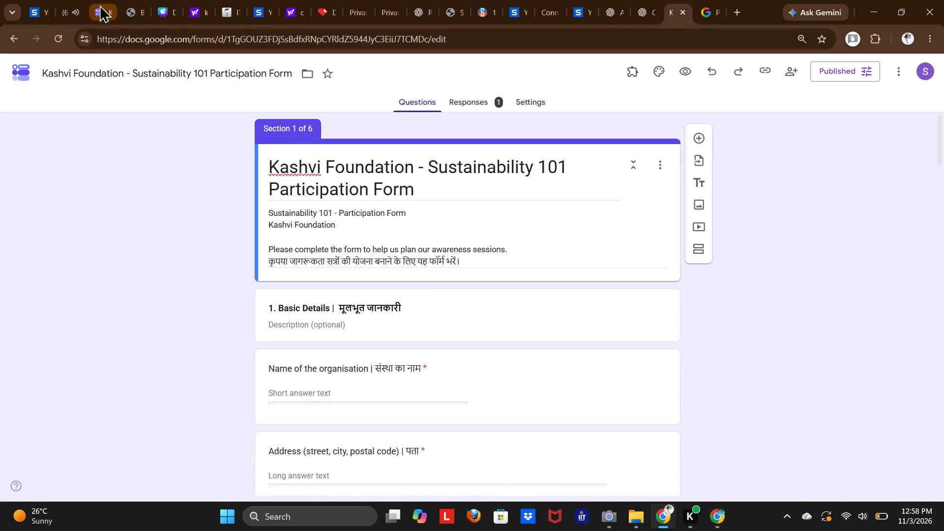
Move the recreated form's browser tab beside the original form's tab and compare the opening sections of both forms.
left_click_drag(99, 4, 634, 0)
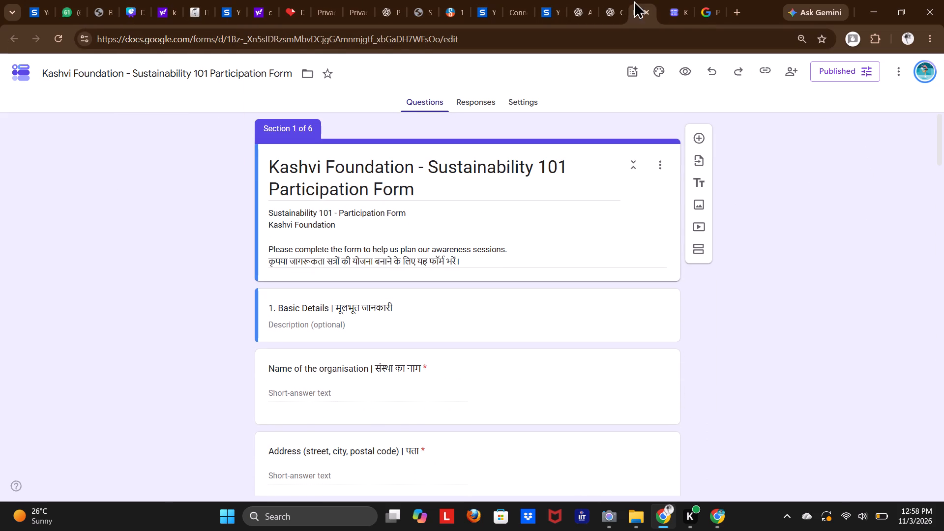
left_click_drag(634, 0, 613, 0)
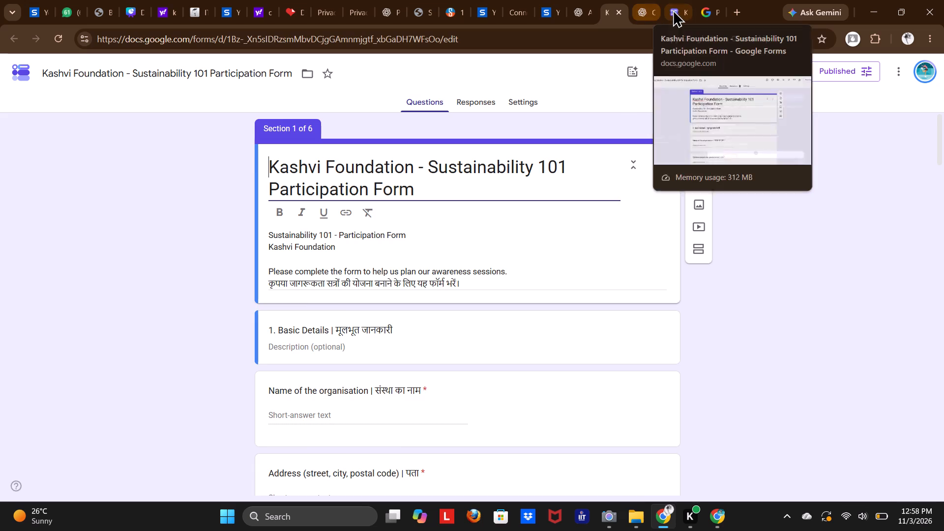
left_click(674, 9)
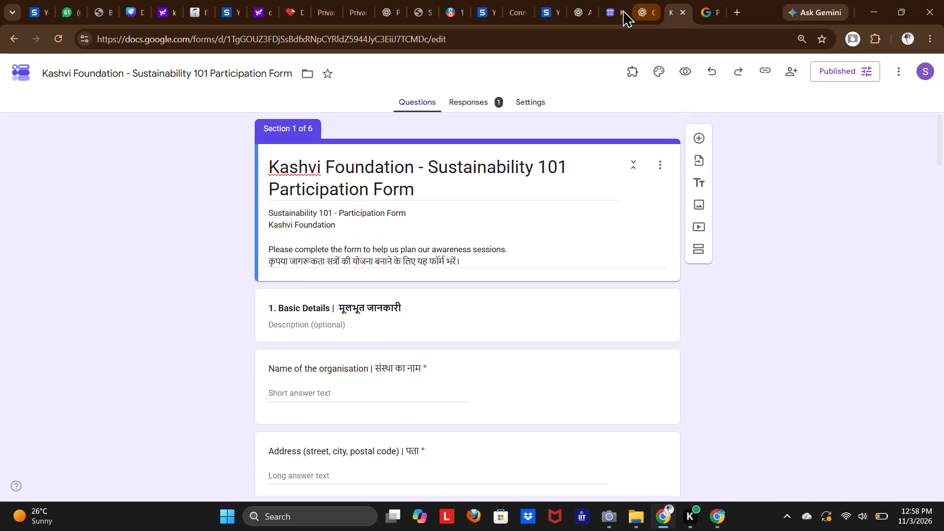
left_click(605, 9)
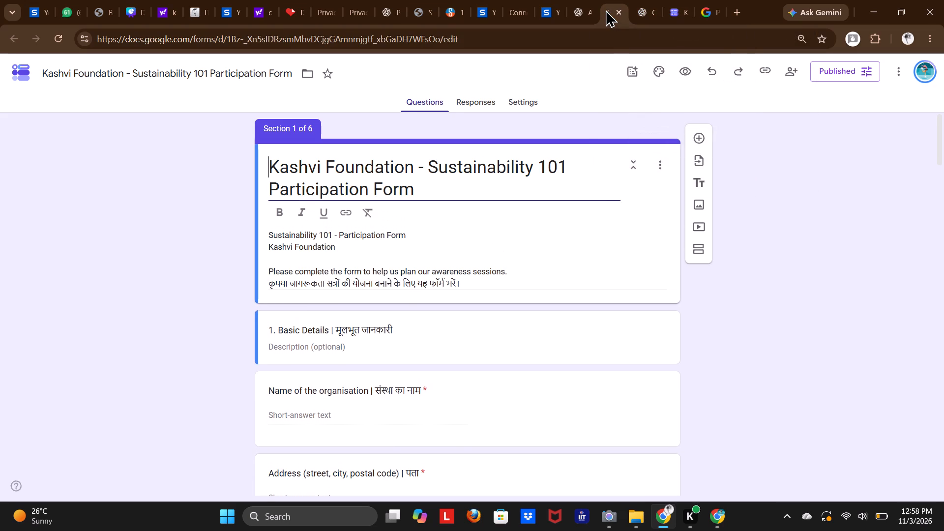
left_click(674, 11)
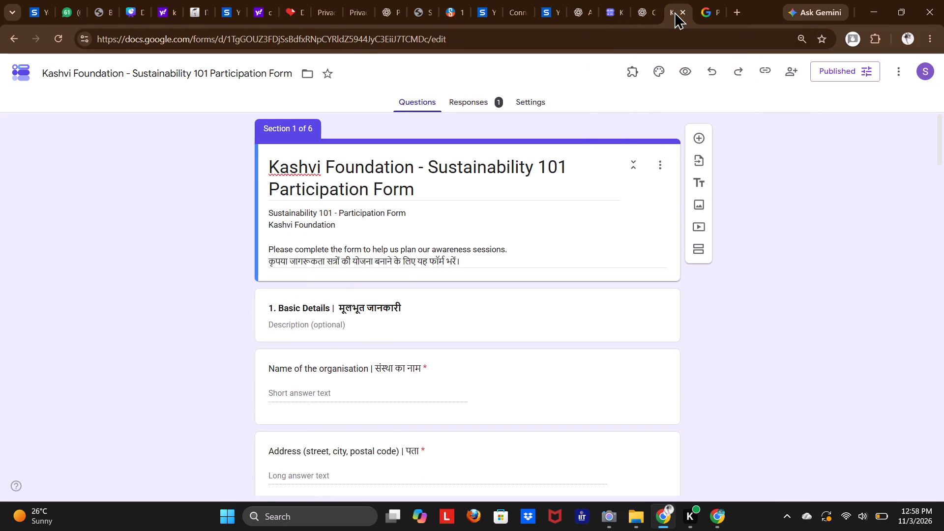
left_click(610, 13)
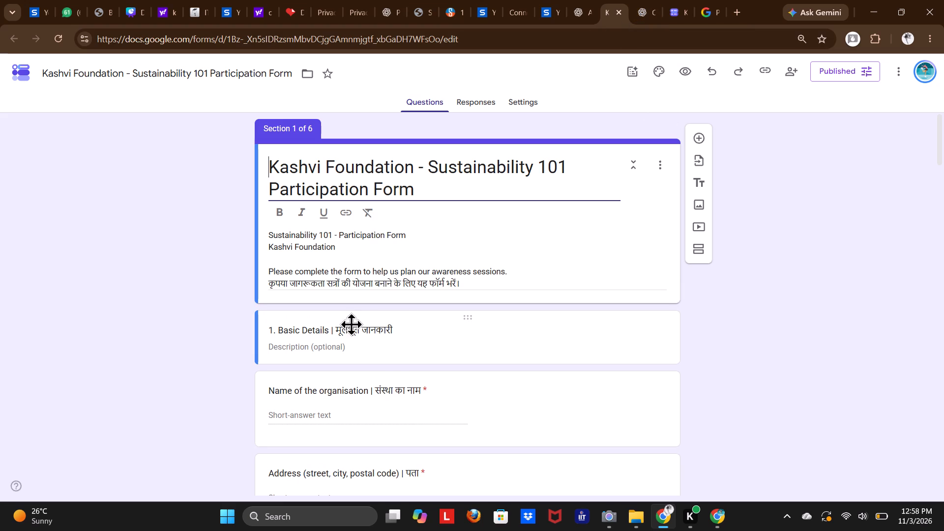
In the recreated form, remove the leading "1." from the Basic Details | मूलभूत जानकारी heading and make the heading bold.
left_click(278, 332)
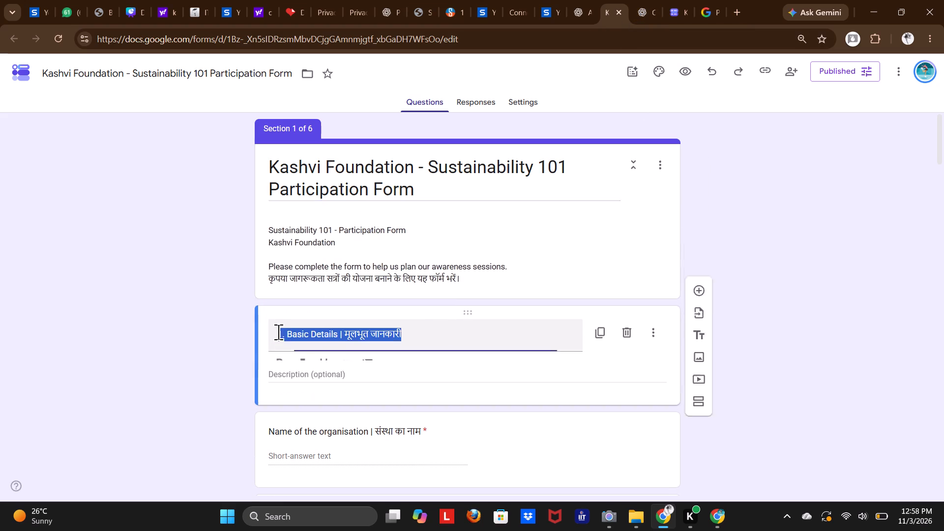
left_click(283, 319)
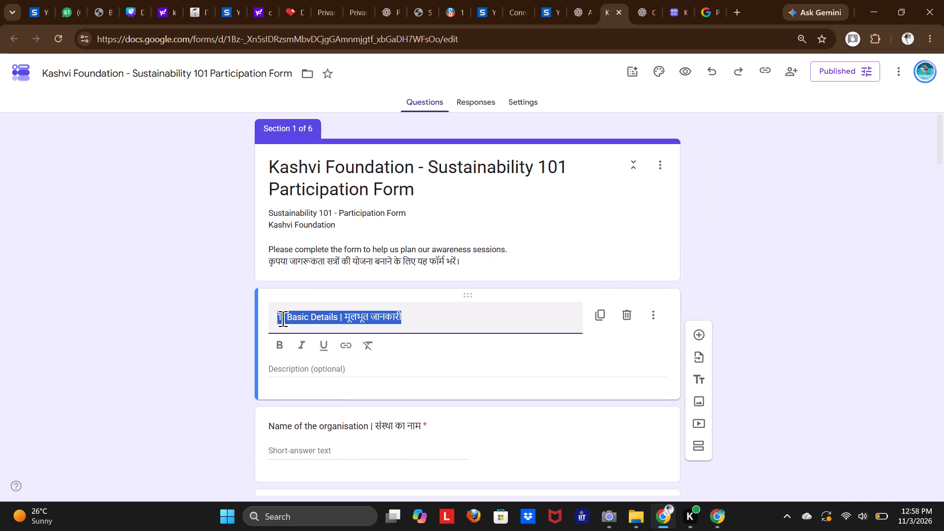
left_click(286, 319)
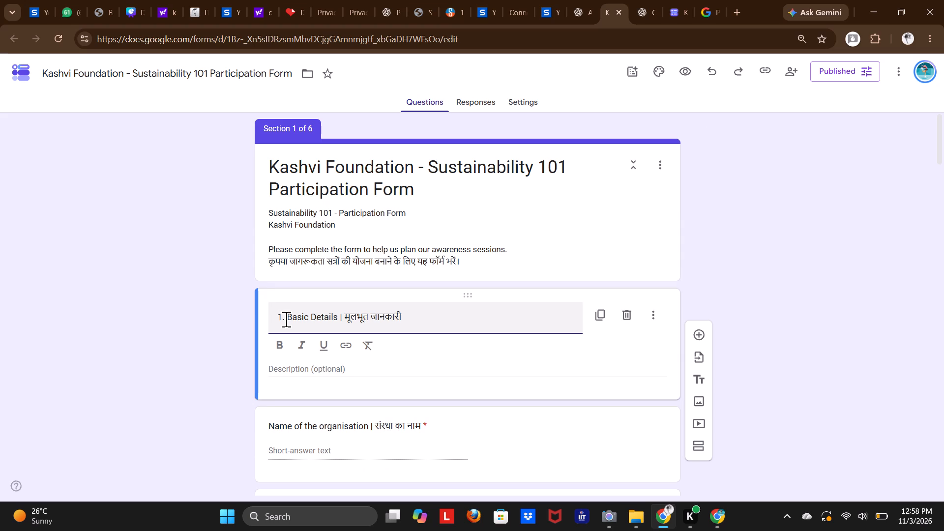
key("BackSpace")
key("BackSpace")
key("BackSpace")
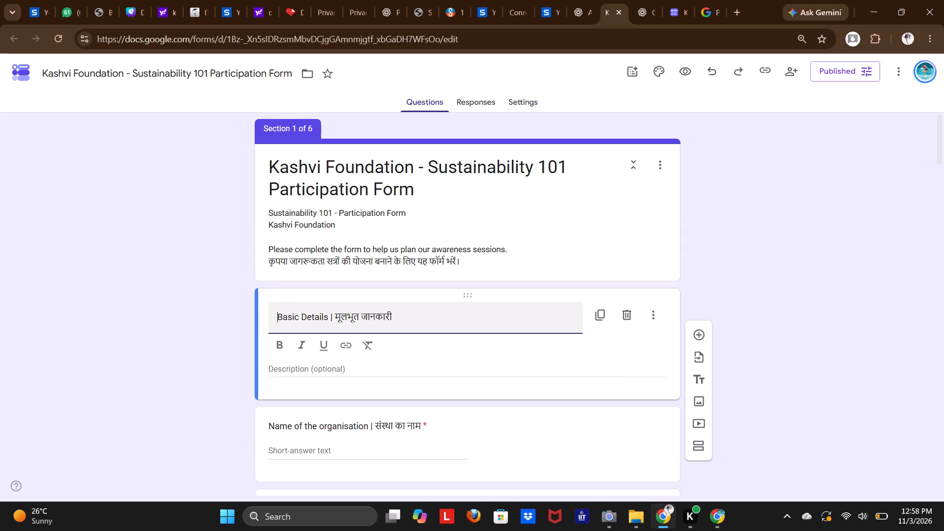
left_click_drag(273, 316, 374, 314)
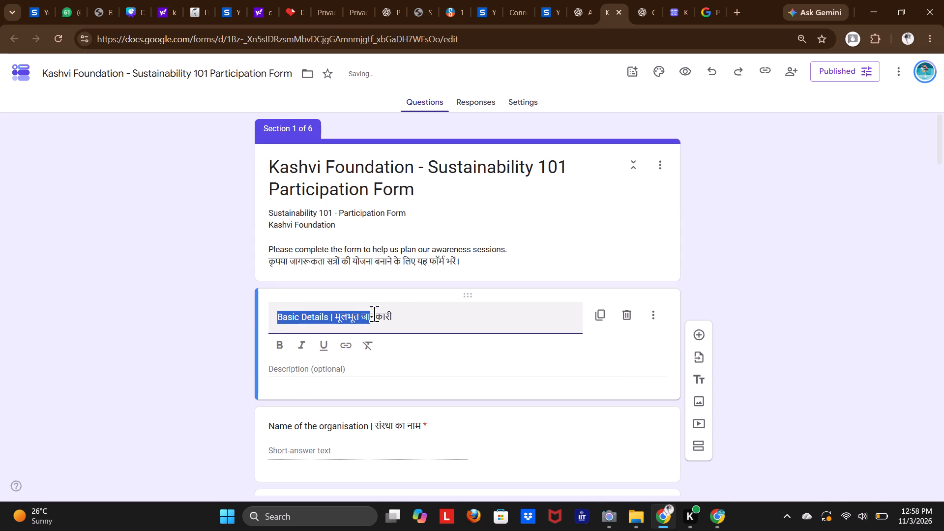
left_click_drag(374, 314, 397, 315)
left_click(284, 346)
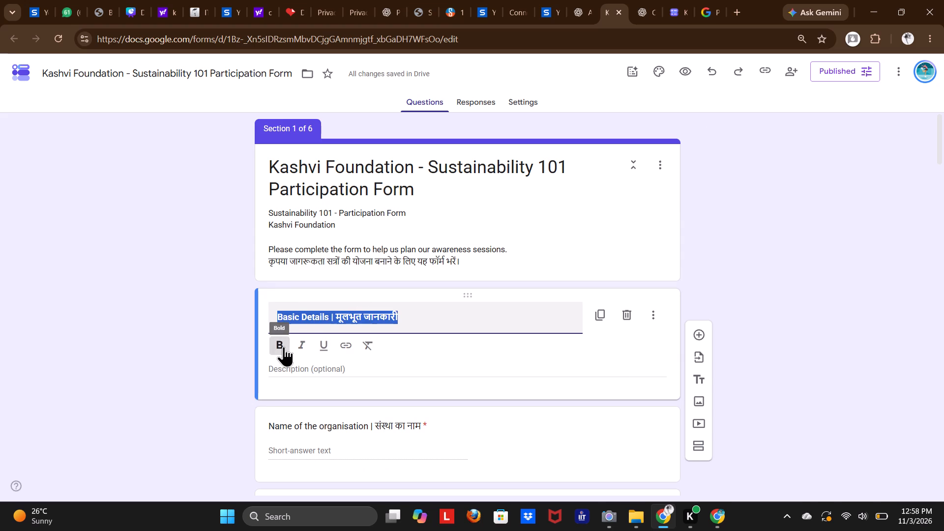
left_click(726, 244)
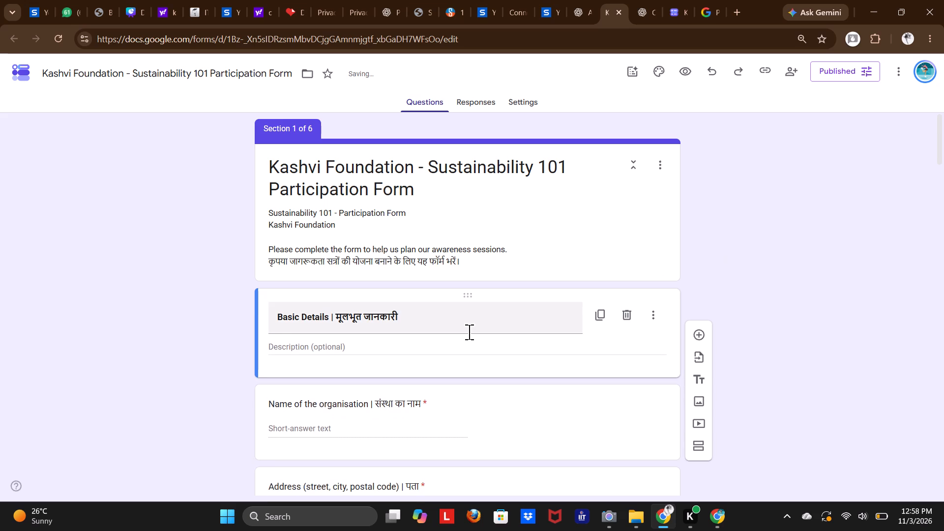
Remove the leading "2." from the Class Sizes and Grouping Preferences title in section 2.
scroll(469, 332, "down", 6)
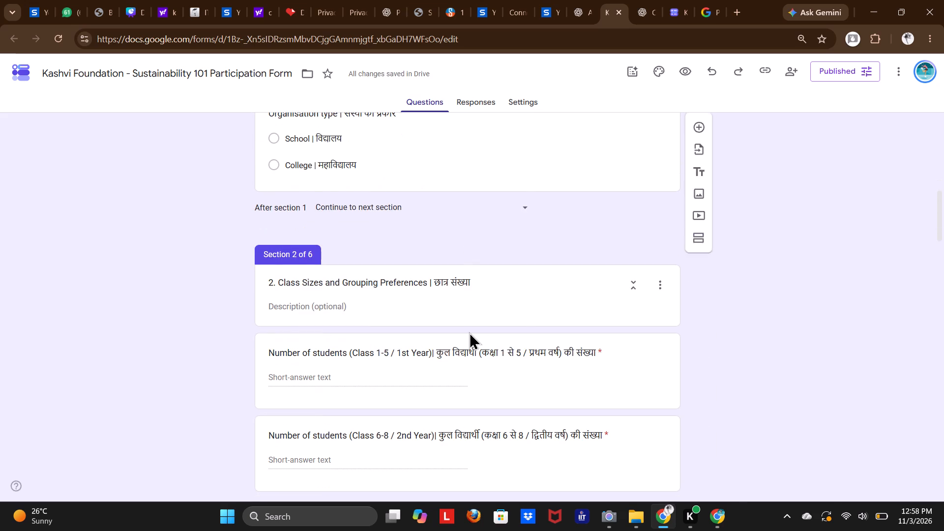
left_click(278, 284)
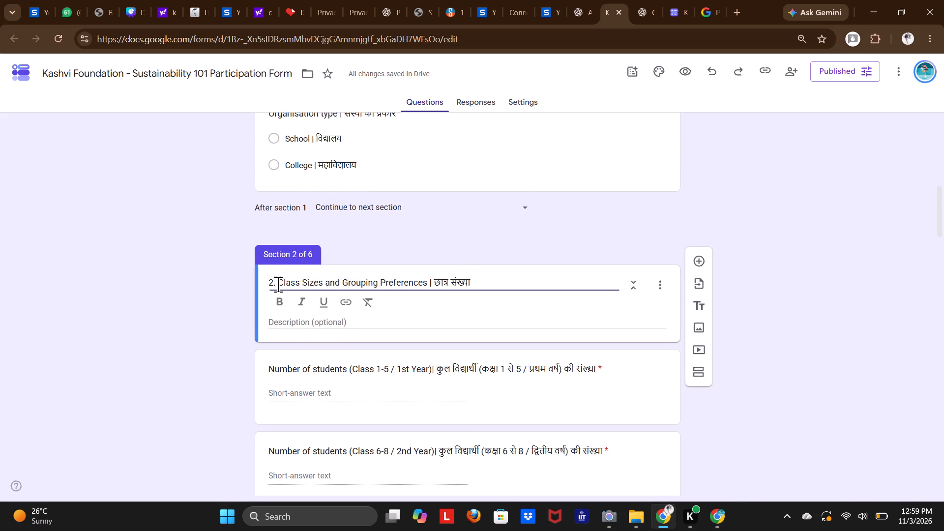
key("BackSpace")
key("BackSpace")
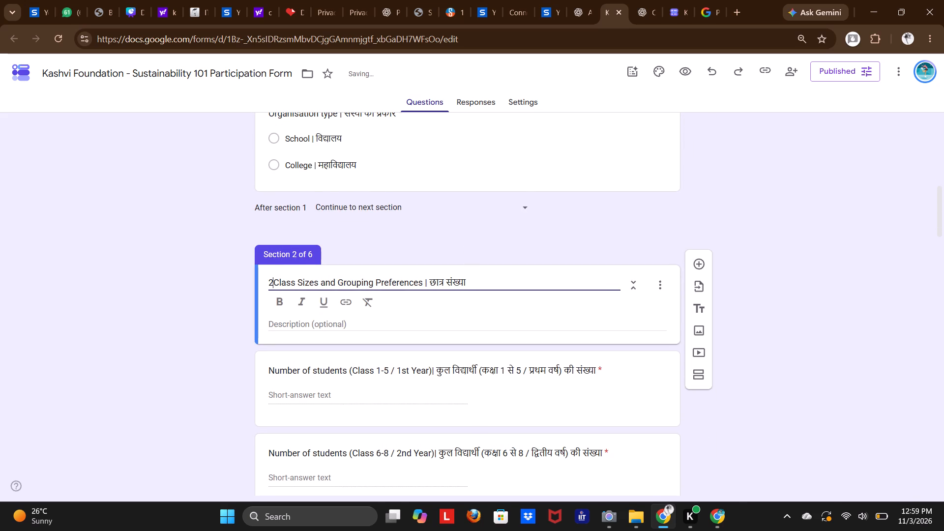
key("BackSpace")
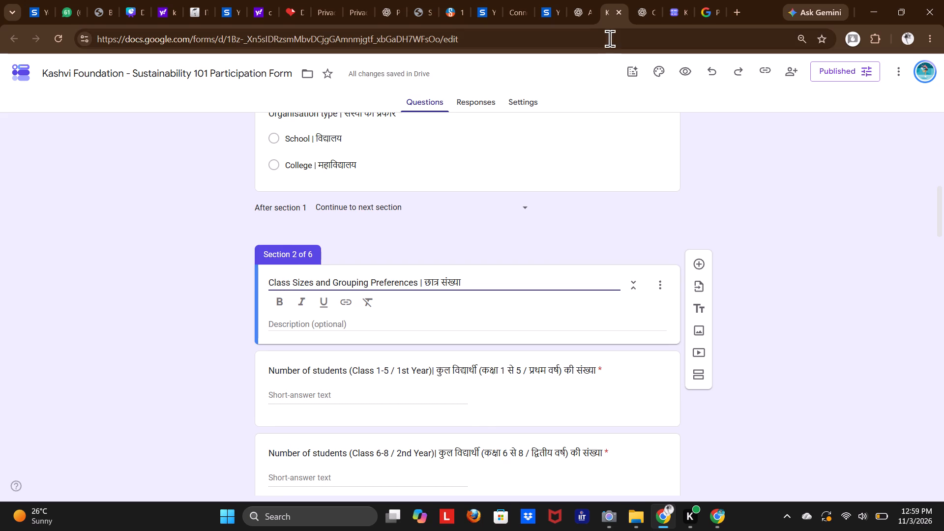
Check section 2 in the original form, and make the recreated form's Class Sizes and Grouping Preferences | छात्र संख्या title bold.
left_click(673, 11)
scroll(552, 250, "down", 3)
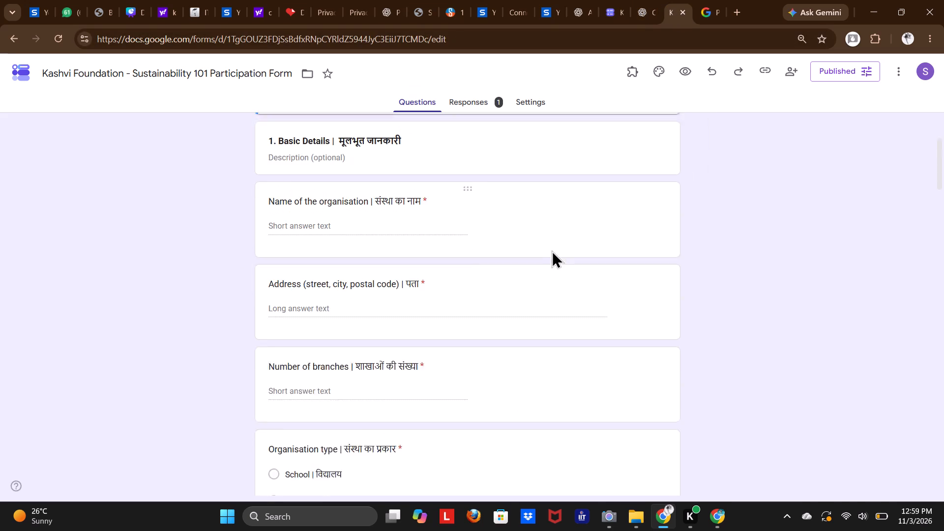
scroll(552, 250, "down", 3)
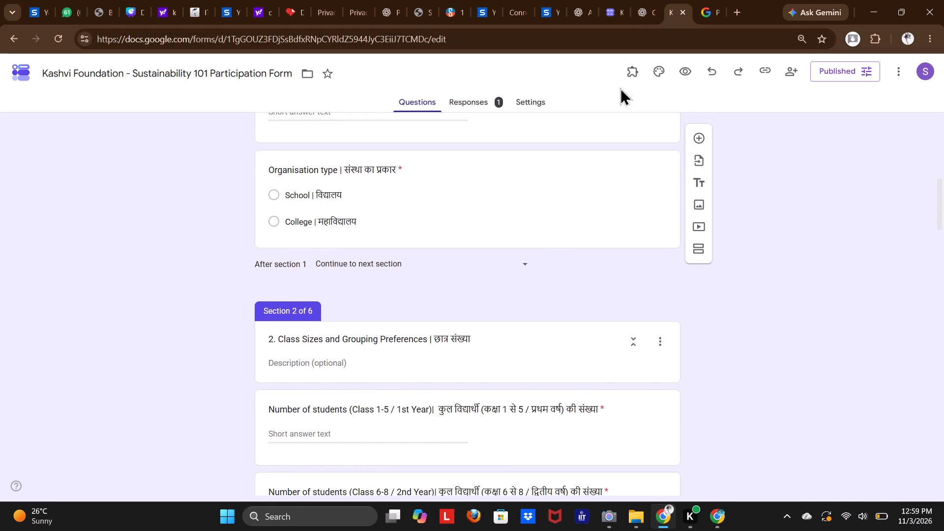
left_click(613, 14)
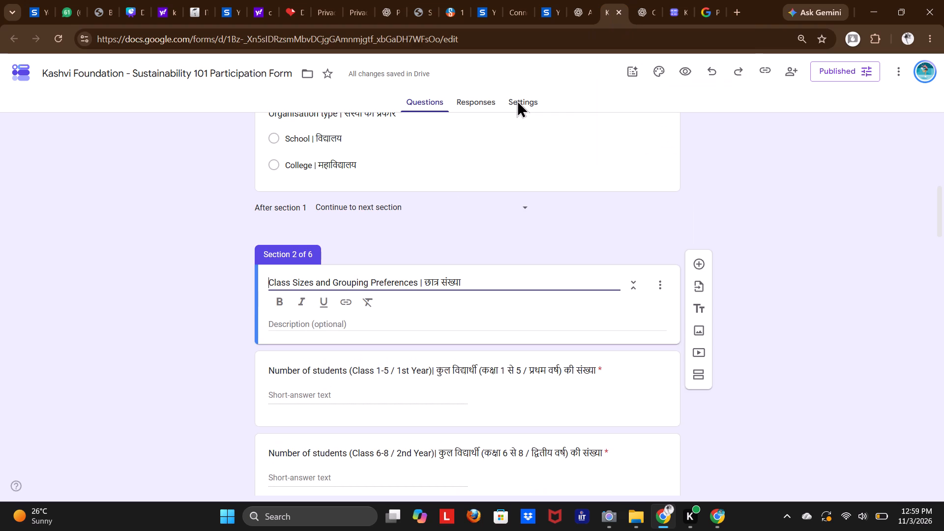
left_click_drag(268, 285, 301, 289)
left_click_drag(301, 289, 460, 286)
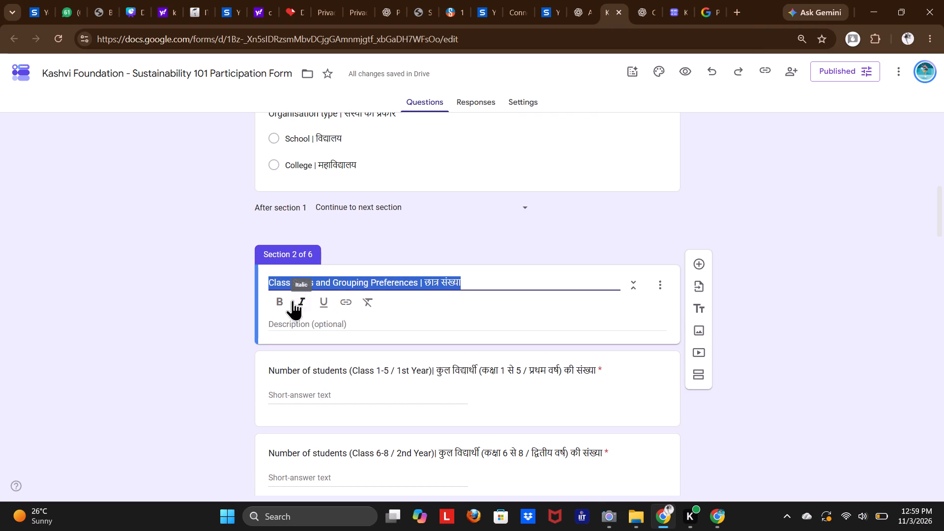
left_click(285, 299)
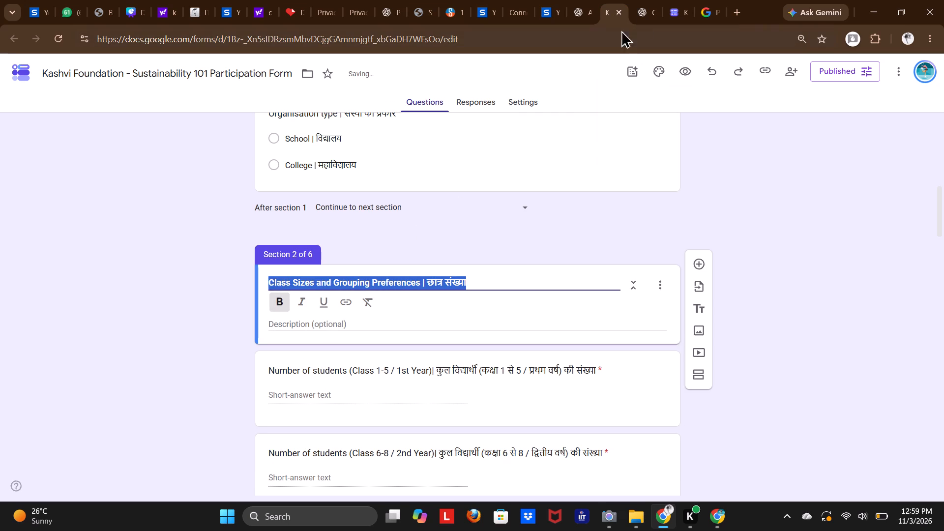
left_click(672, 8)
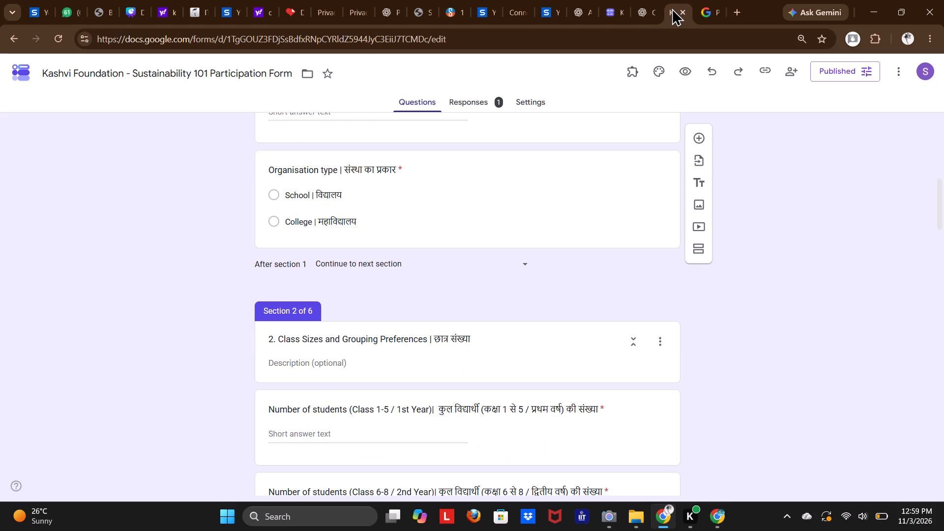
left_click(613, 6)
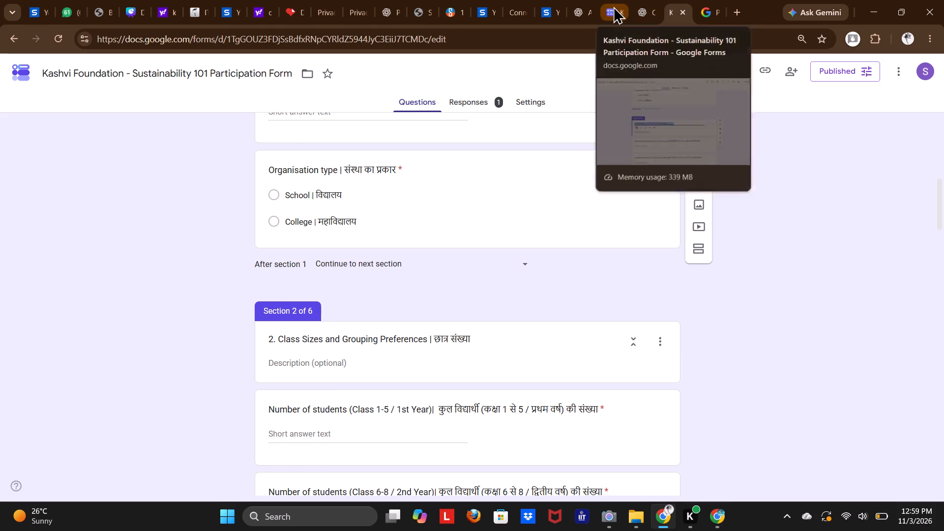
scroll(339, 364, "down", 2)
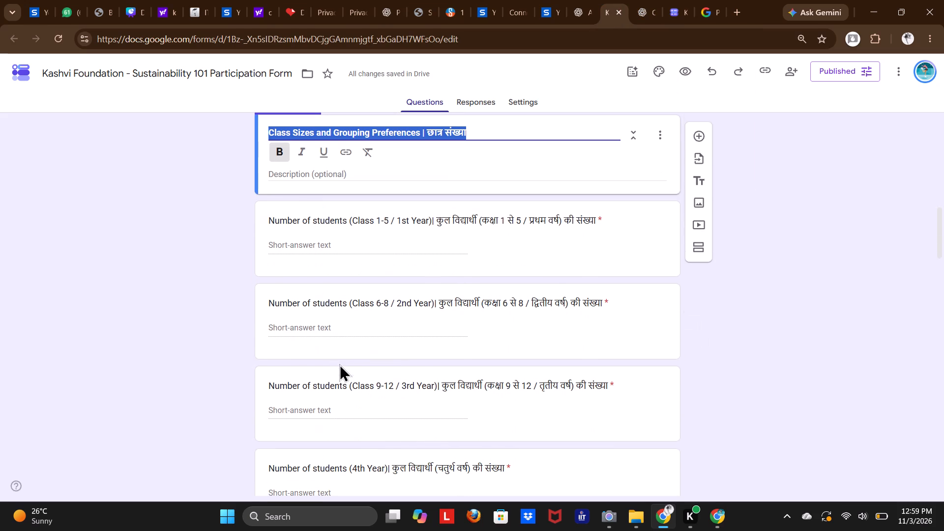
left_click(221, 309)
Remove the leading "3." from section 3's Contact Person Information | संपर्क जानकारी title and make the title bold.
scroll(311, 333, "down", 3)
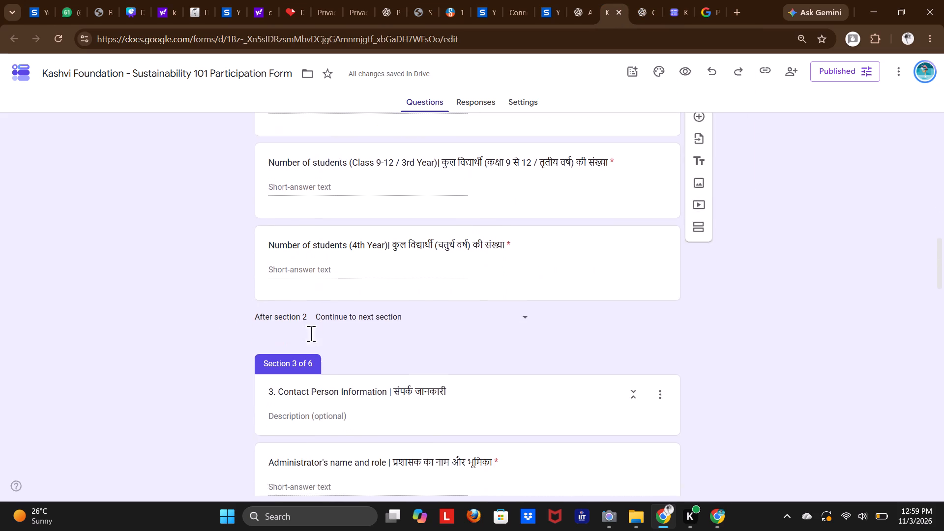
scroll(311, 333, "down", 1)
left_click(274, 286)
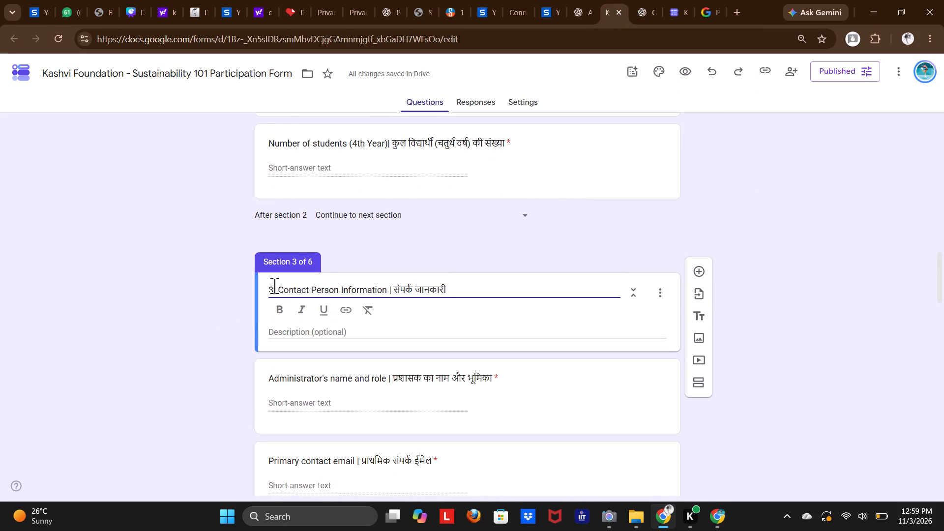
key("BackSpace")
key("BackSpace")
key("Right")
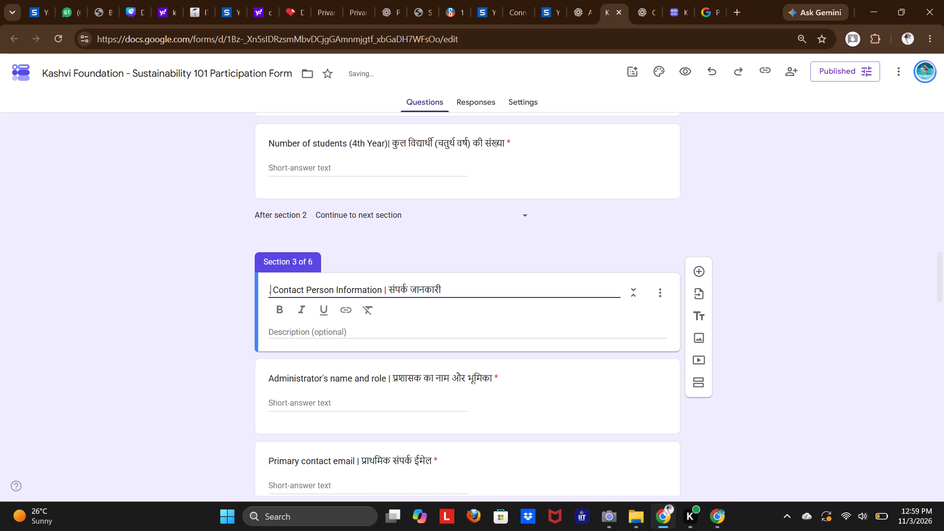
key("BackSpace")
left_click_drag(269, 286, 442, 279)
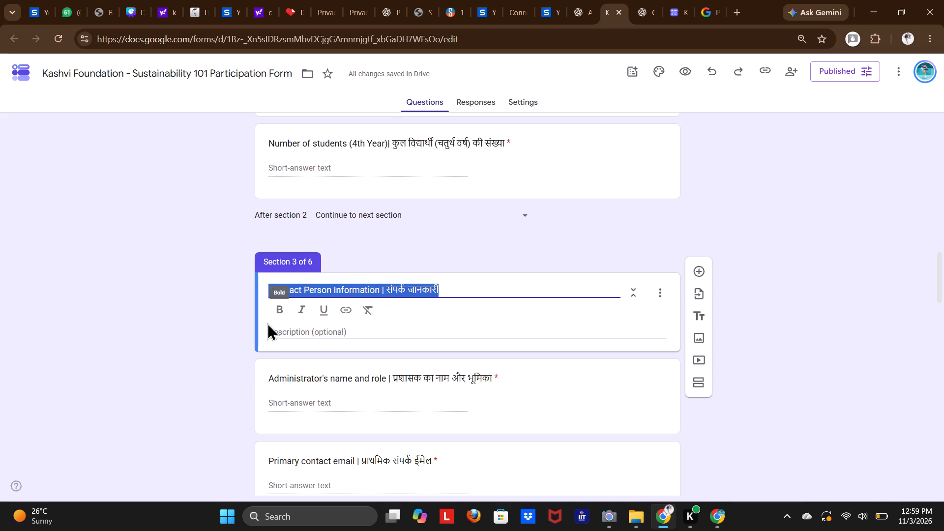
left_click(278, 314)
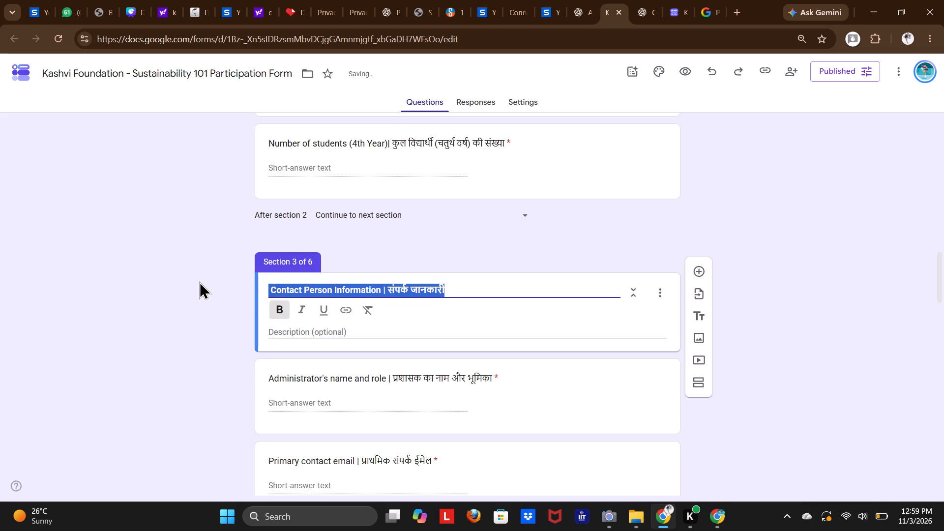
left_click(199, 281)
Remove the leading "4." from section 4's Facilities and Expectations | सुविधाएँ और अपेक्षाएँ title and make the title bold.
scroll(315, 371, "down", 5)
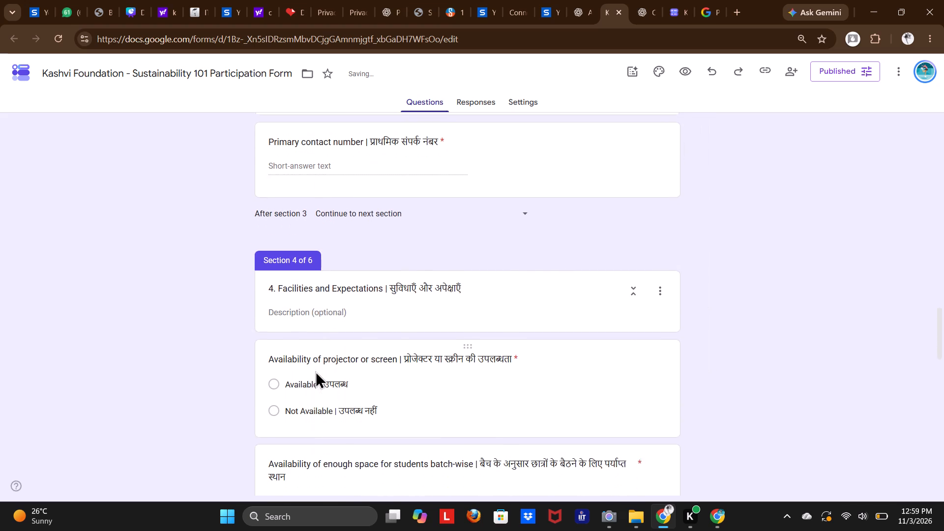
left_click(276, 277)
key("BackSpace")
key("BackSpace")
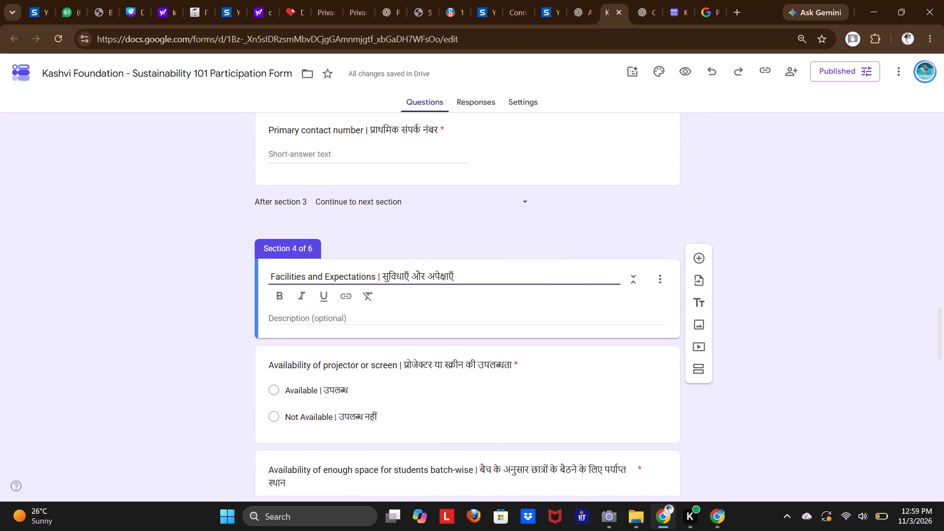
left_click_drag(276, 277, 271, 275)
left_click(271, 275)
left_click_drag(271, 275, 452, 278)
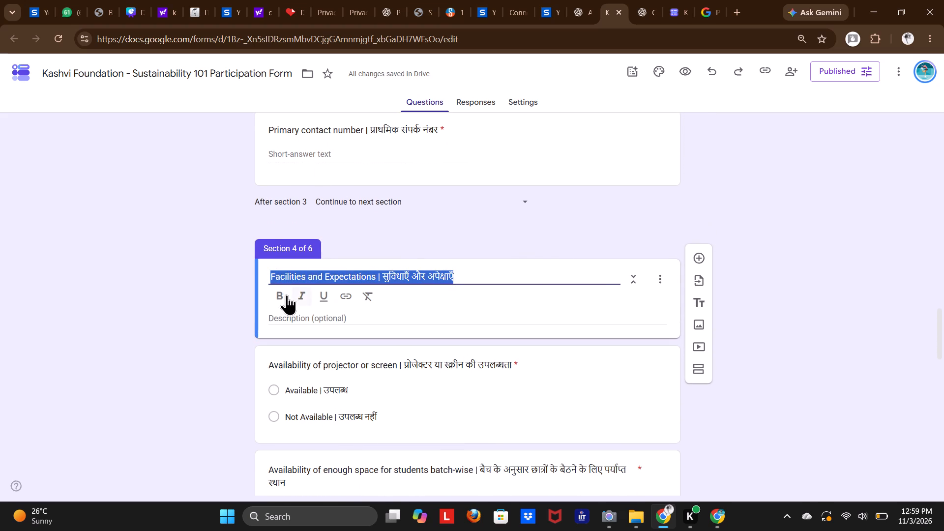
left_click(284, 295)
left_click(206, 272)
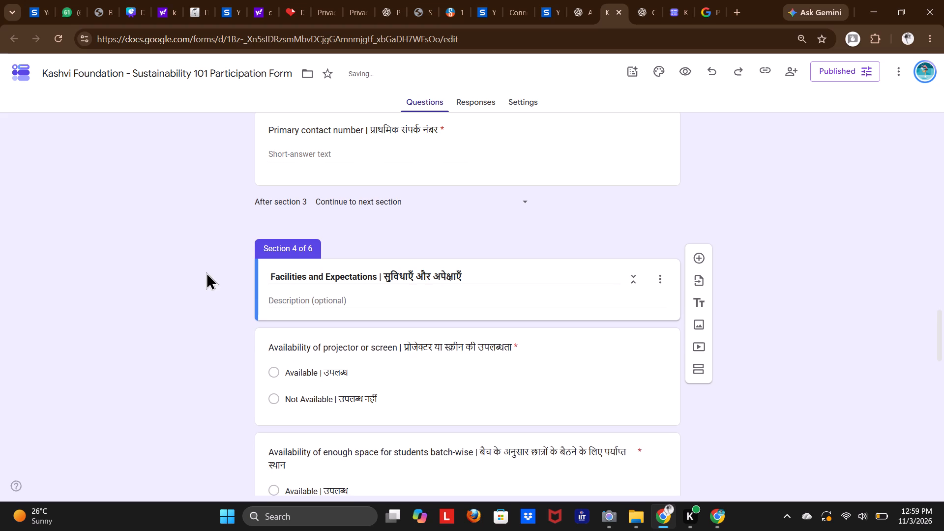
Remove the leading "5." from section 5's Additional Information | अतिरिक्त जानकारी title and make the title bold.
scroll(321, 389, "down", 5)
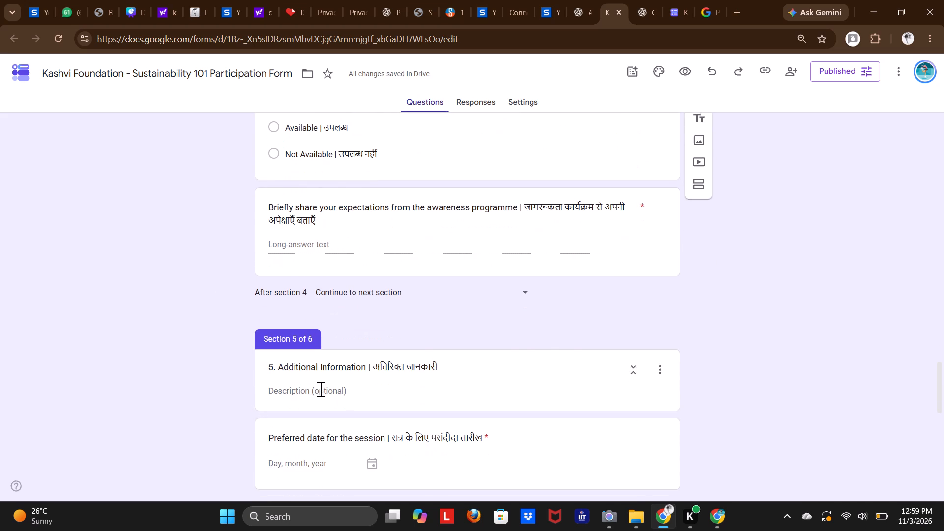
left_click(274, 370)
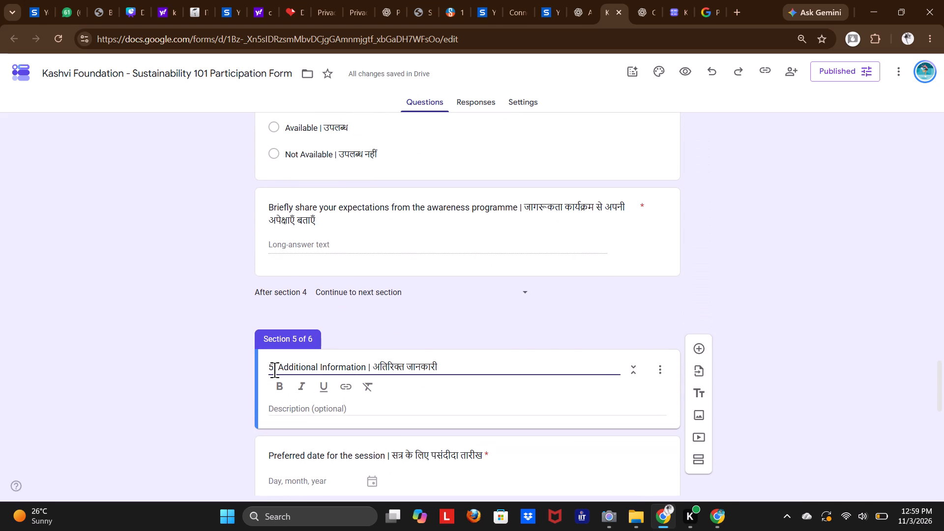
key("BackSpace")
key("BackSpace")
key("Right")
key("BackSpace")
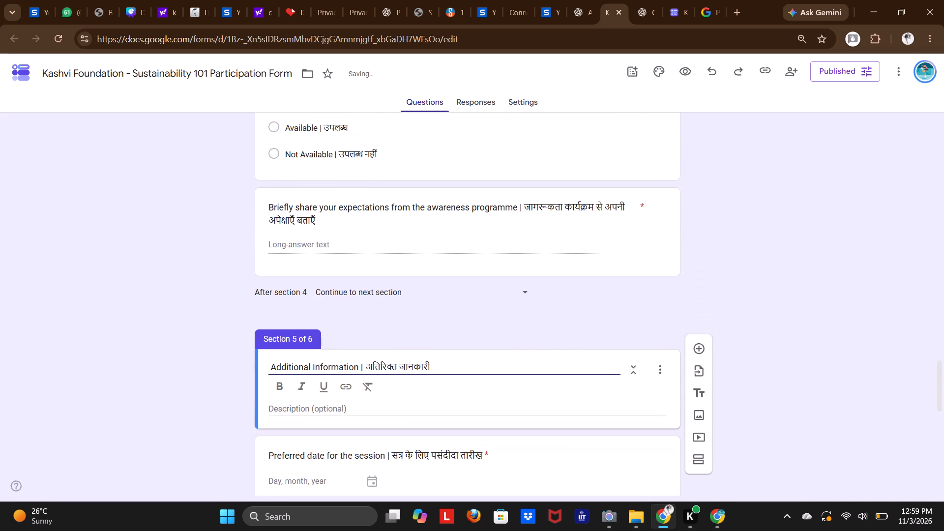
left_click_drag(271, 366, 433, 364)
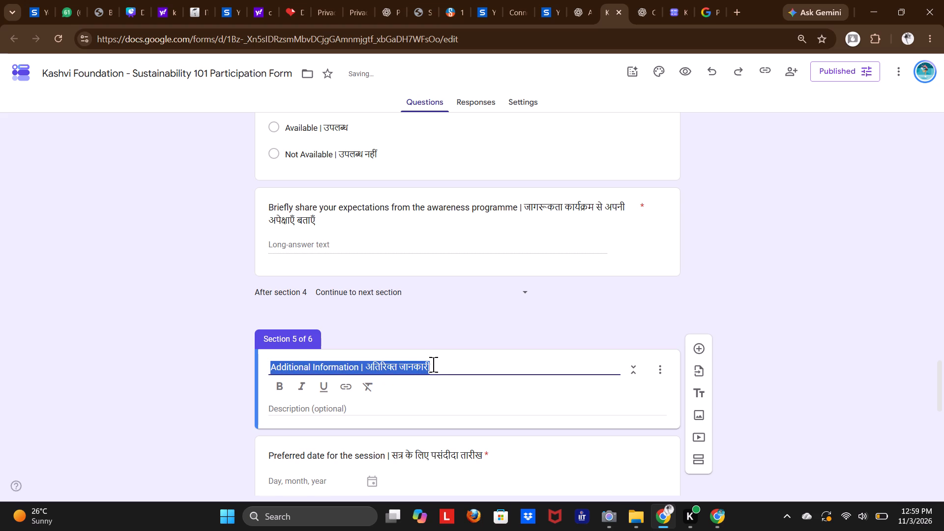
left_click_drag(433, 364, 435, 365)
left_click(286, 381)
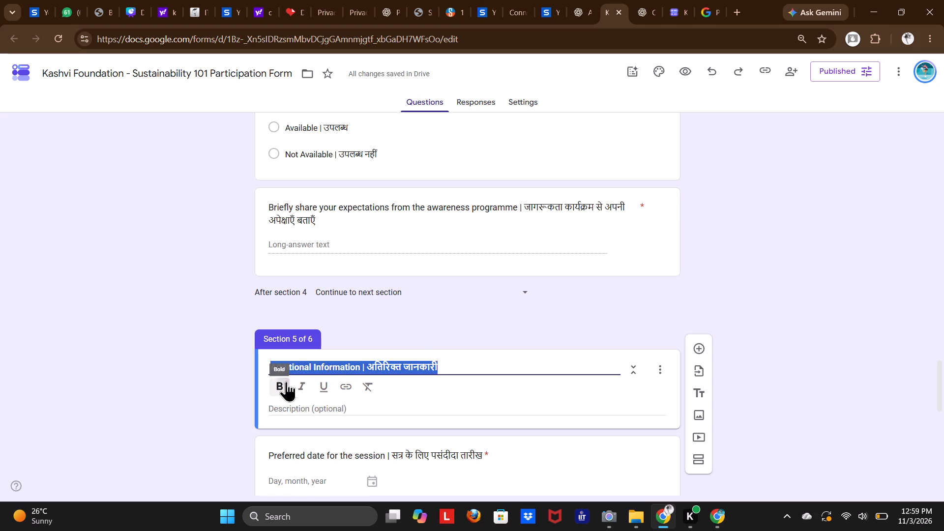
left_click(206, 351)
Remove the leading "6." from section 6's Agreement | सहमति title and make the title bold.
scroll(303, 428, "down", 3)
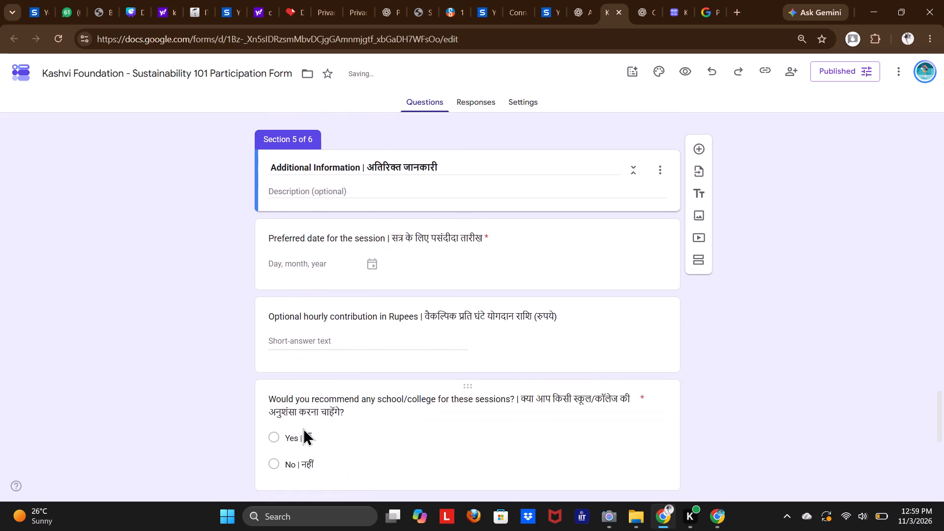
scroll(303, 428, "down", 3)
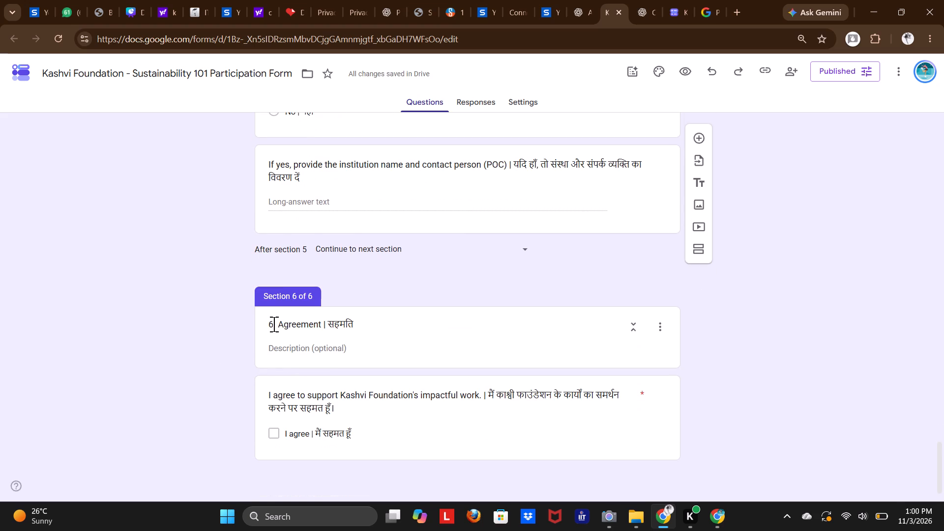
left_click(277, 326)
key("BackSpace")
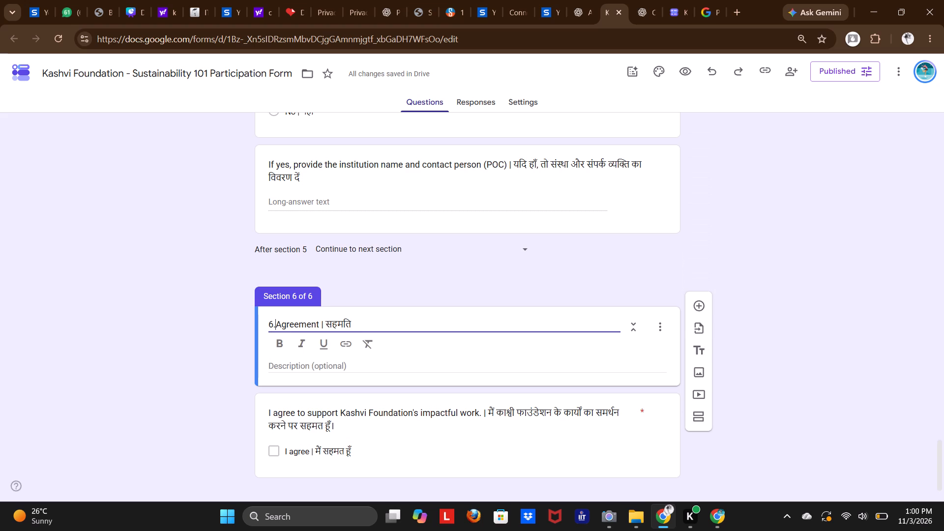
key("BackSpace")
key("BackSpace")
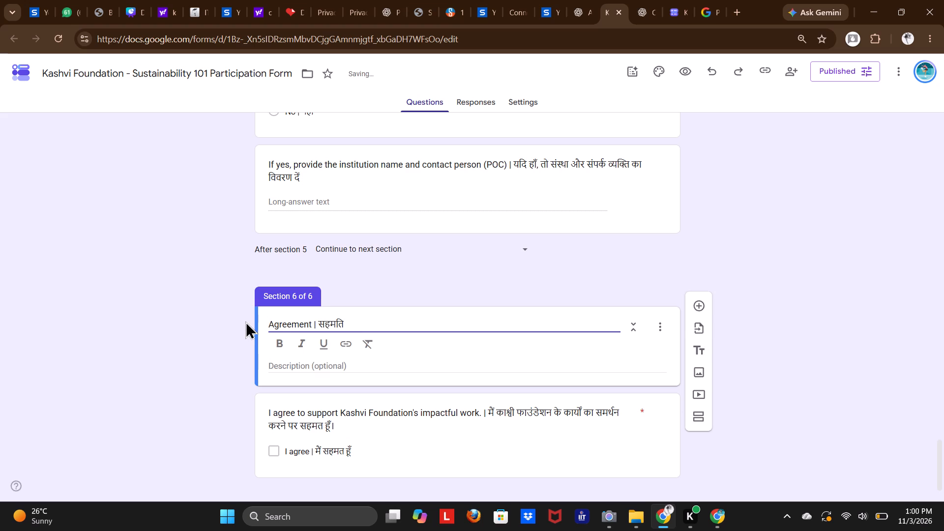
left_click_drag(268, 325, 325, 324)
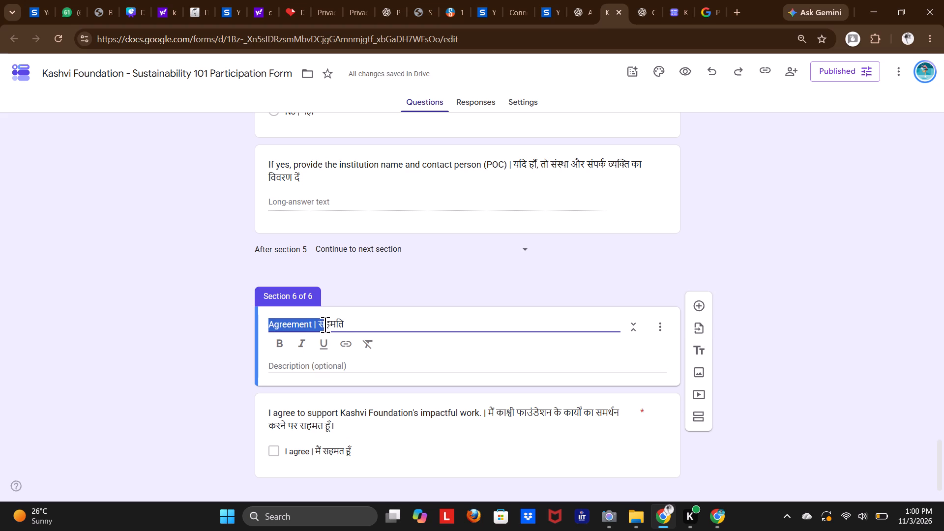
left_click_drag(325, 324, 355, 324)
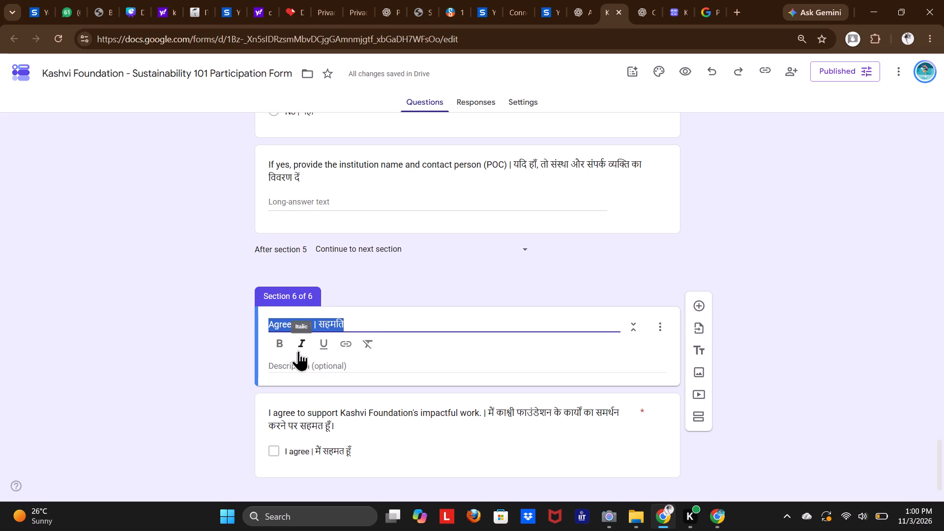
left_click(281, 343)
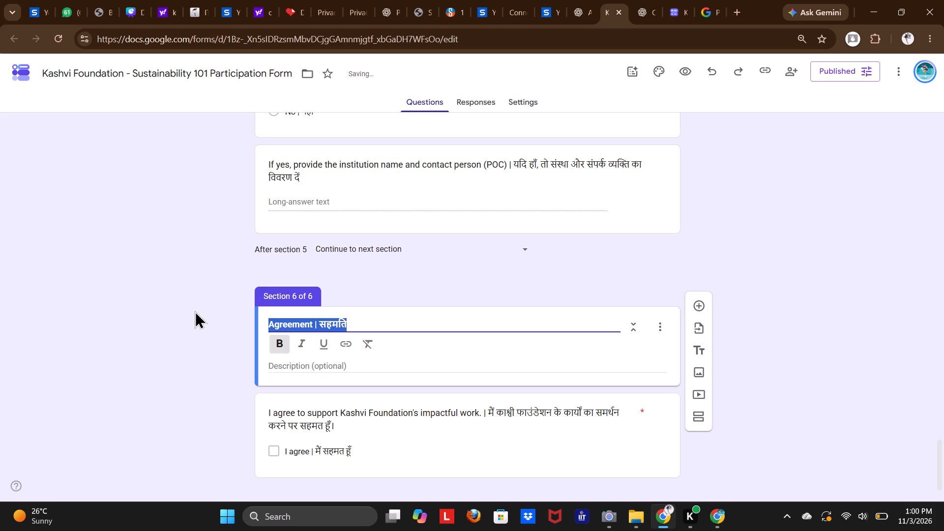
left_click(195, 311)
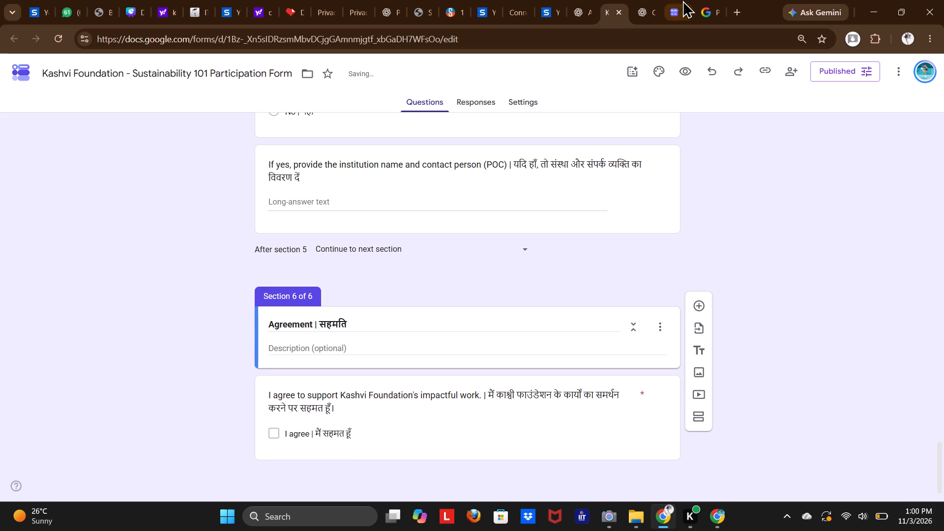
Compare the original form's remaining sections through section 6 with the recreated form, and return to the recreated form.
left_click(678, 5)
scroll(522, 306, "down", 7)
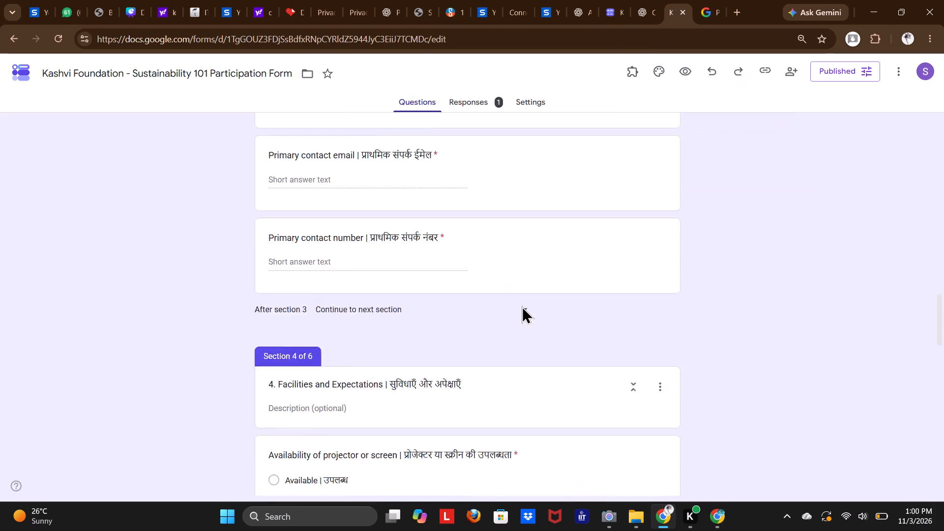
scroll(522, 306, "down", 4)
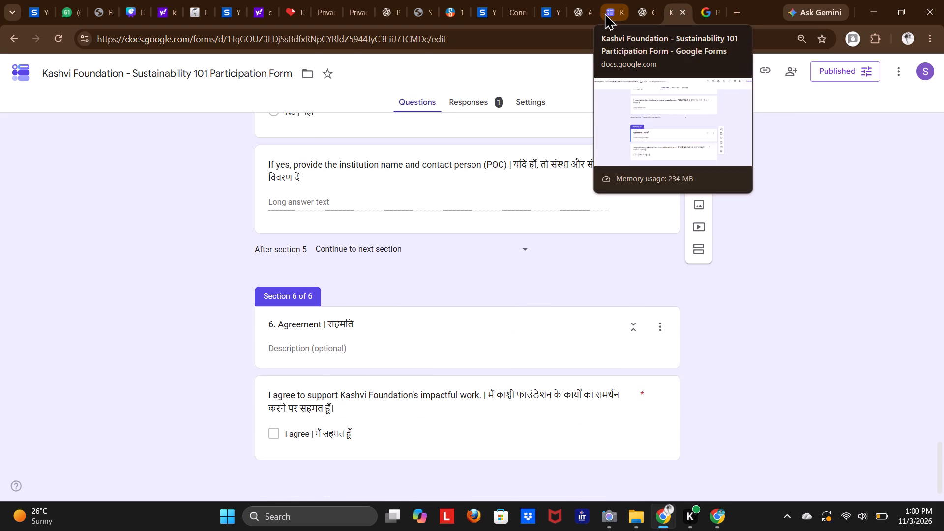
left_click(604, 12)
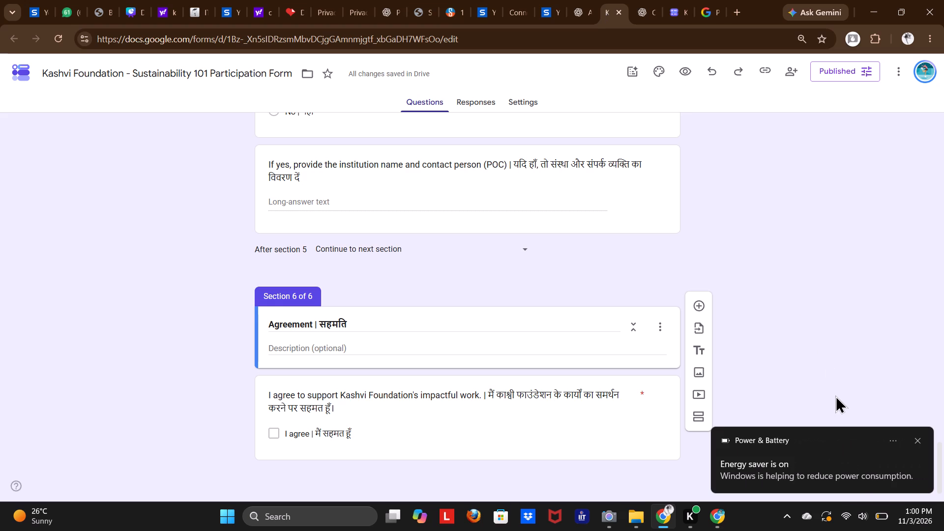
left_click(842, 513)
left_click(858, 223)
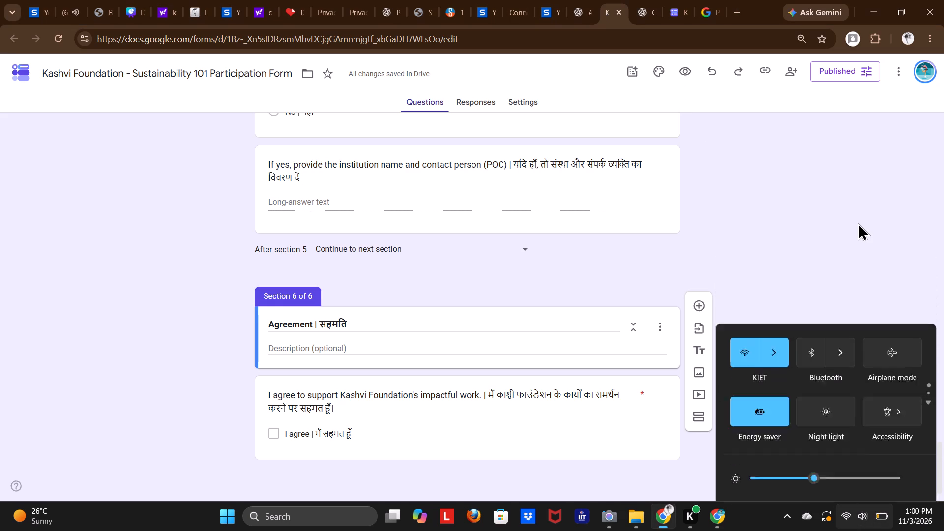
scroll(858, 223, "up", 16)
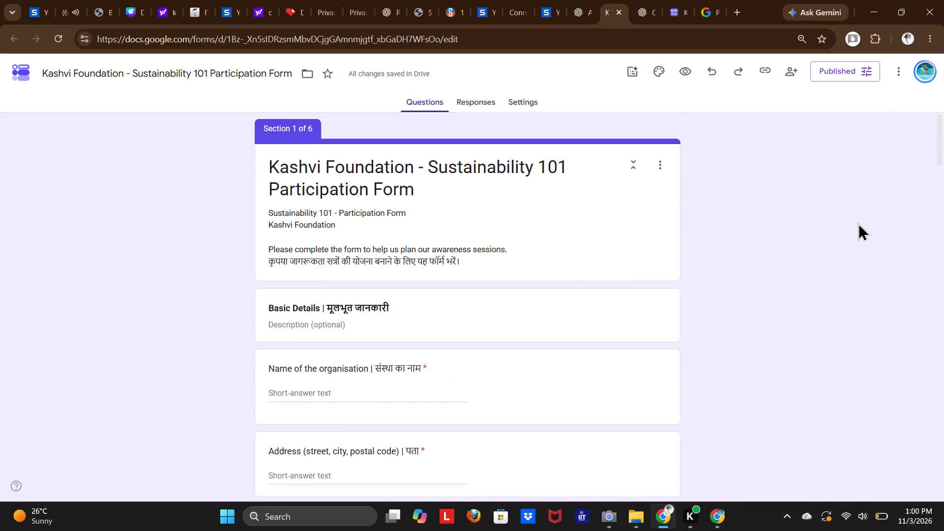
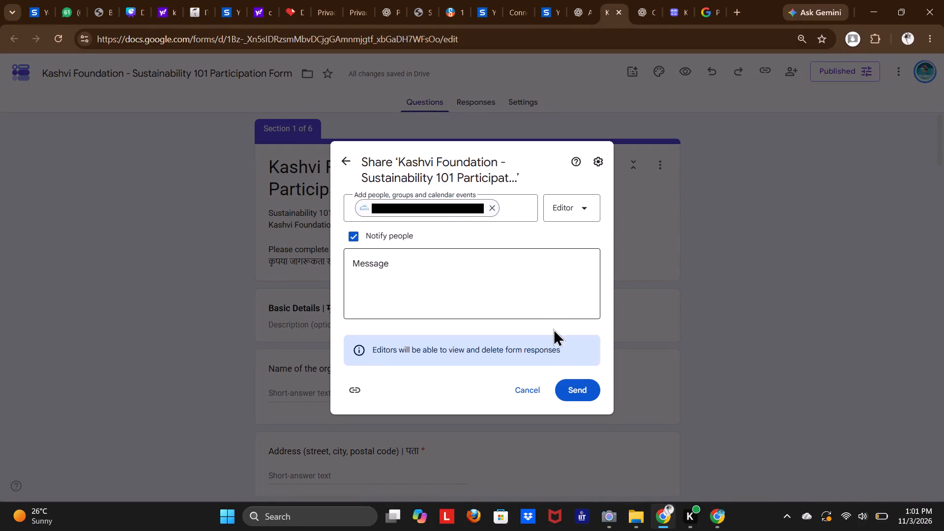
Send the sharing invitation for the recreated form to the added account with Editor access and notification on.
left_click(570, 388)
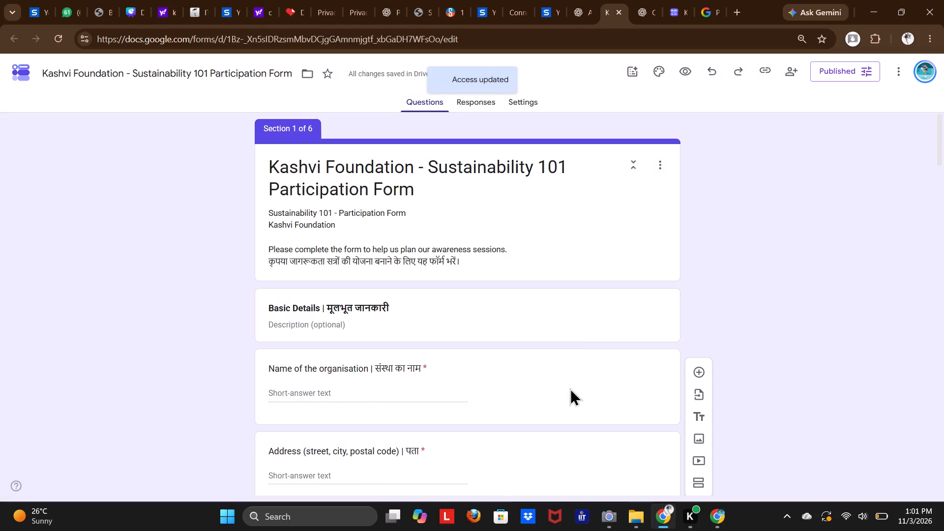
Start an ownership transfer of the form to the newly added editor account from the sharing settings.
left_click(785, 74)
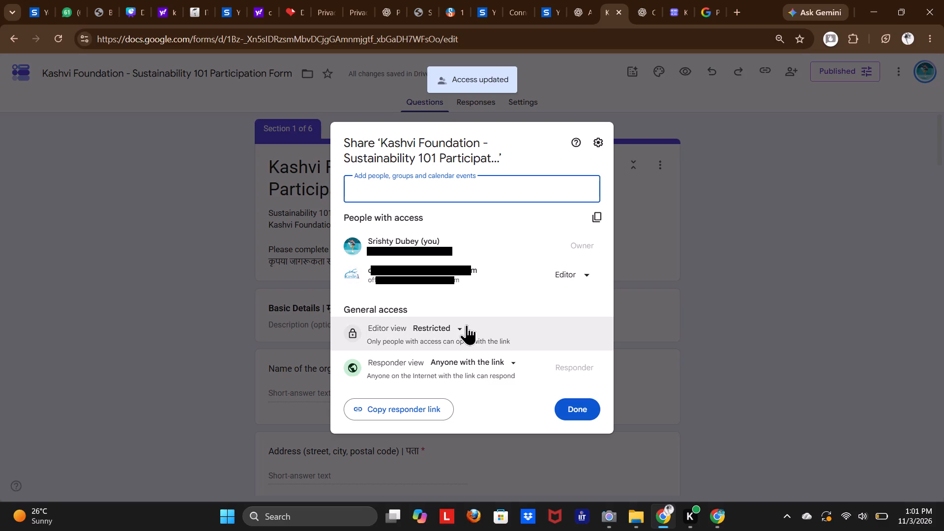
left_click(591, 274)
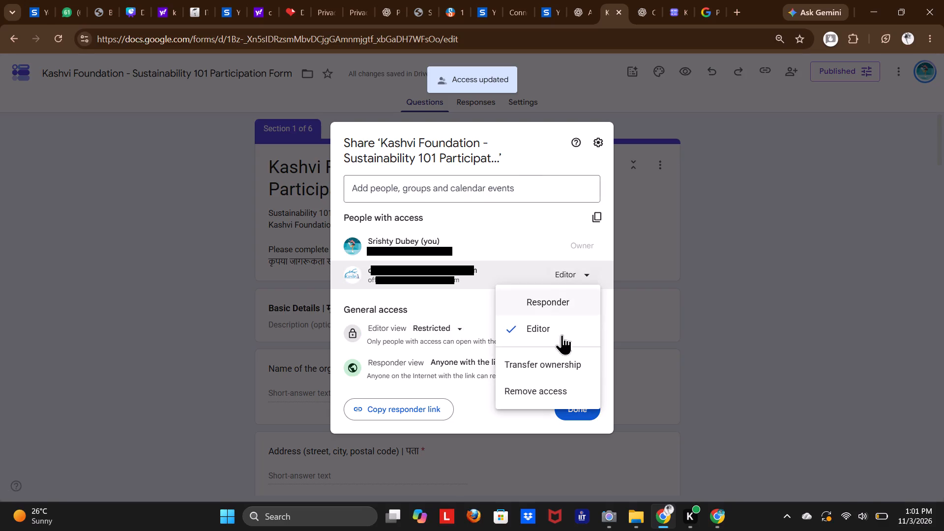
left_click(555, 366)
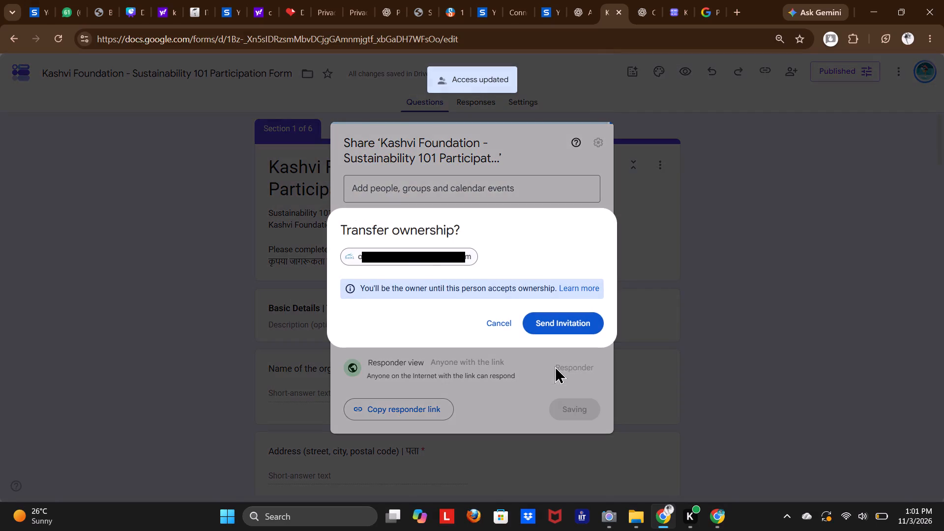
Send the ownership transfer invitation for the recreated form to the foundation's account and close the sharing settings.
left_click(552, 327)
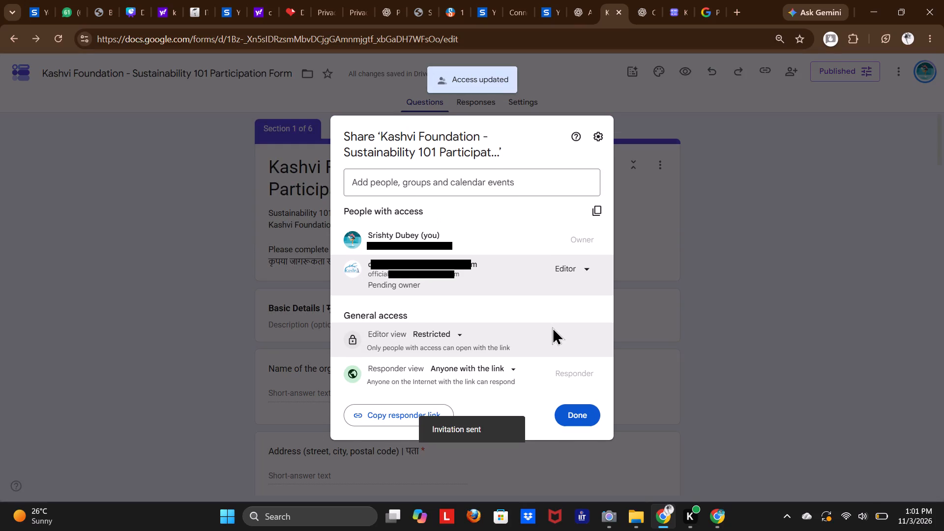
scroll(552, 327, "down", 1)
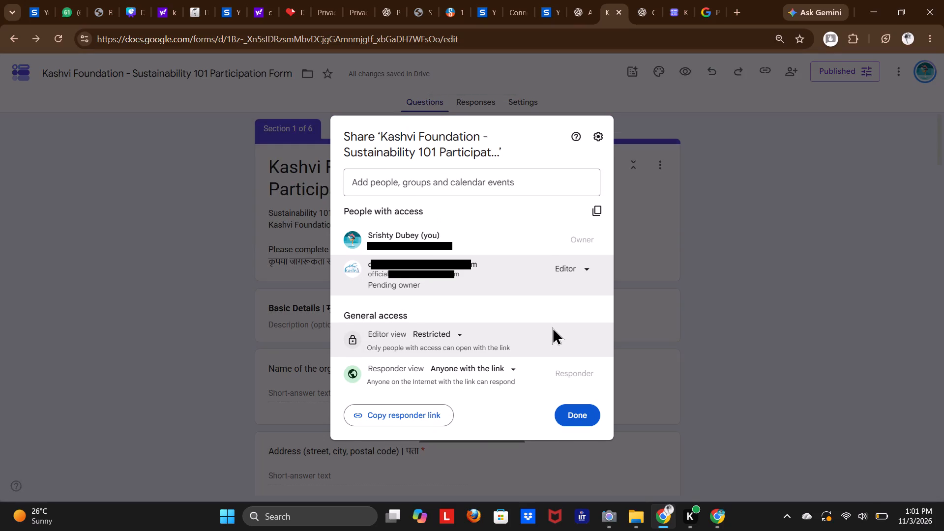
scroll(552, 327, "down", 1)
left_click(583, 266)
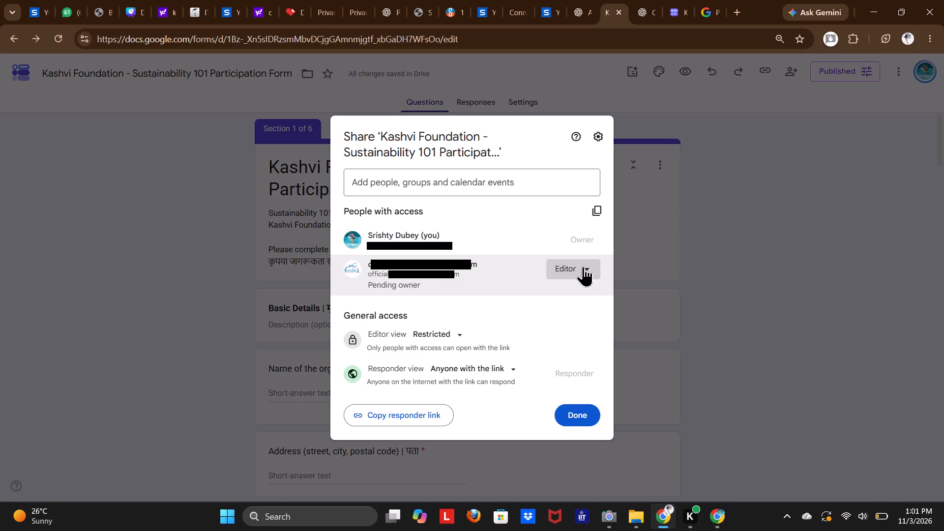
left_click(717, 305)
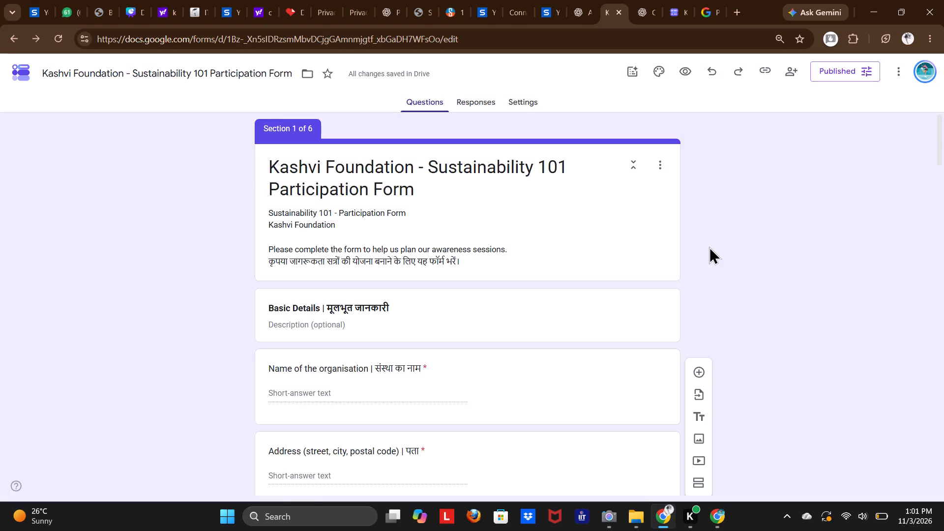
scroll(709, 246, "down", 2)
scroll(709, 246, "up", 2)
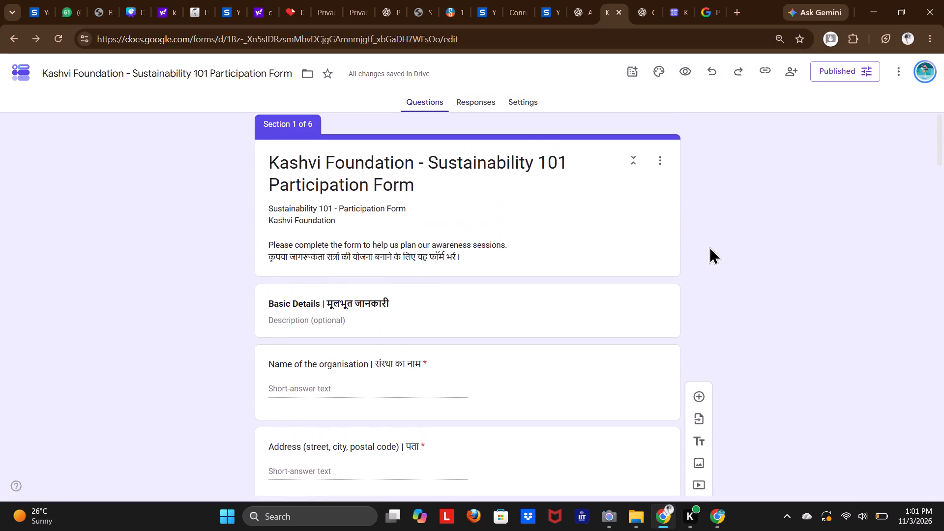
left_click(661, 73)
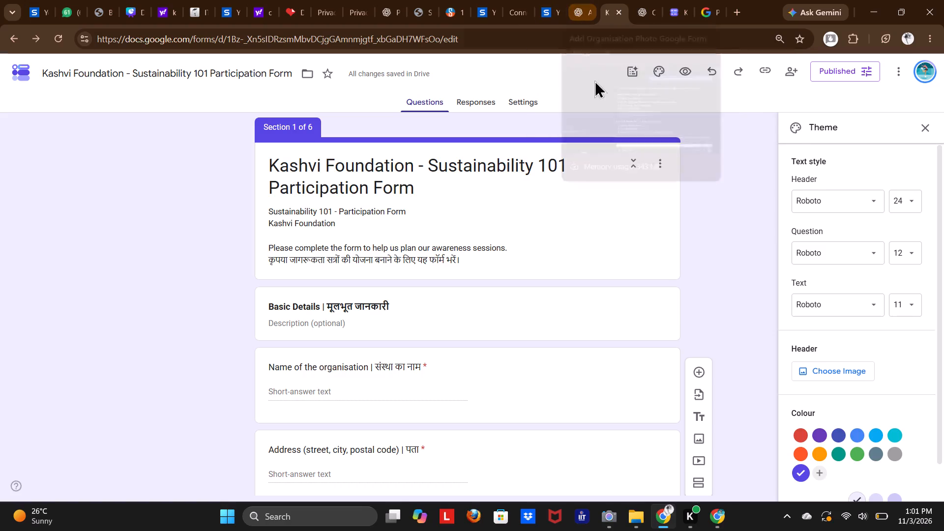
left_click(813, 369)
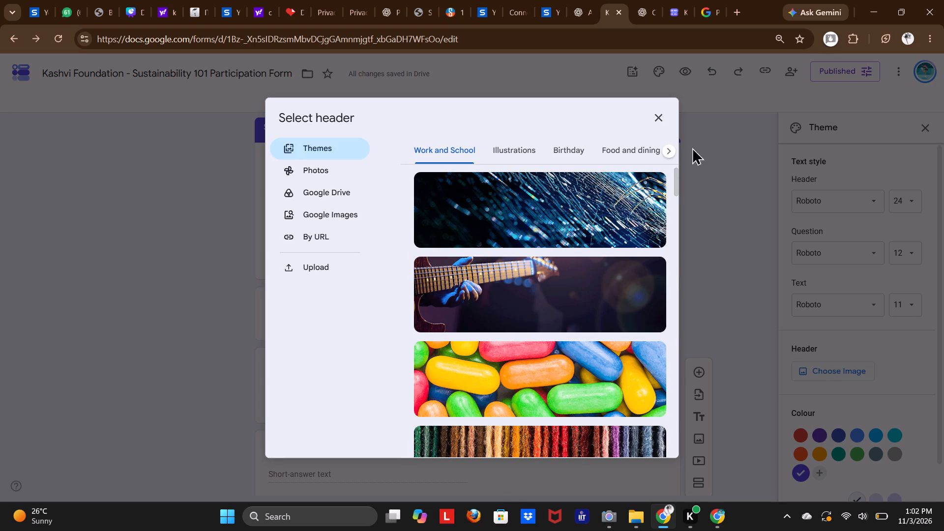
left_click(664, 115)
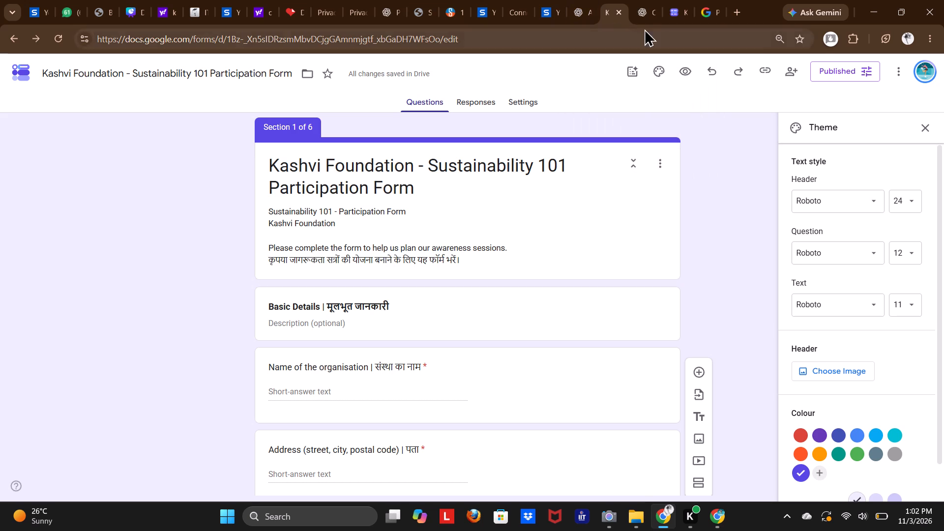
Check the original form's title and opening section, and return to the recreated form.
left_click(674, 21)
scroll(518, 228, "up", 11)
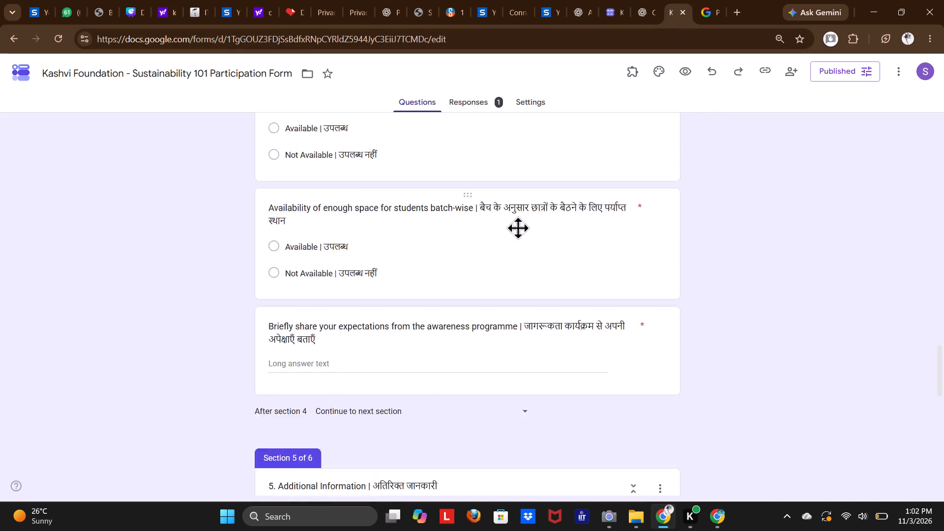
scroll(518, 228, "up", 9)
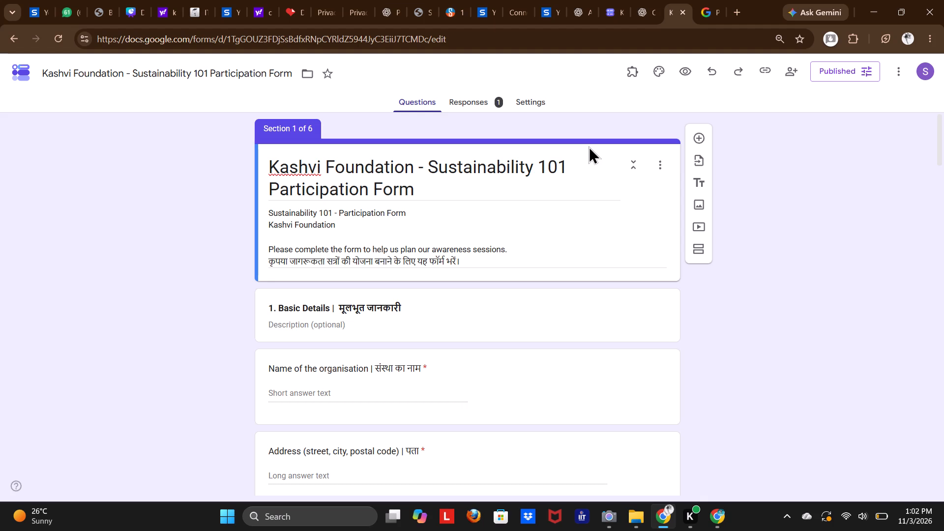
left_click(607, 15)
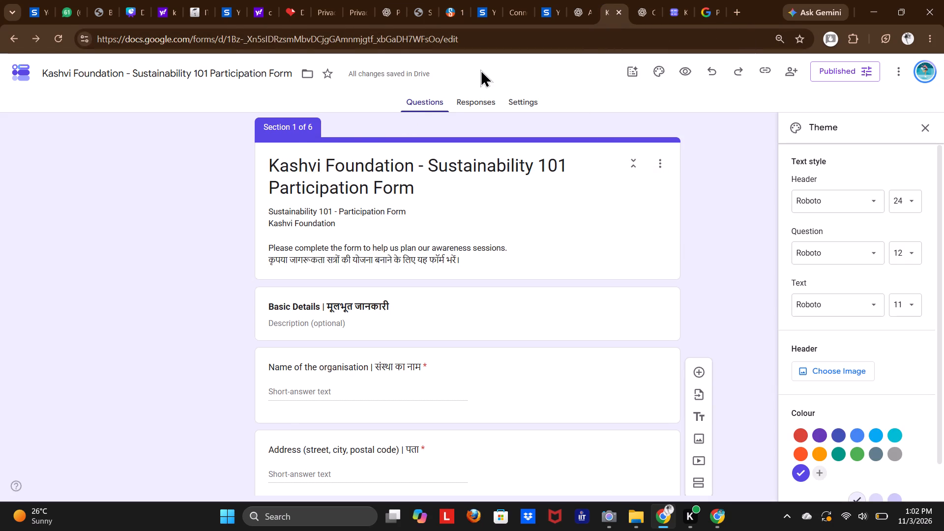
Make the whole form title Kashvi Foundation - Sustainability 101 Participation Form bold in section 1.
left_click_drag(271, 161, 387, 197)
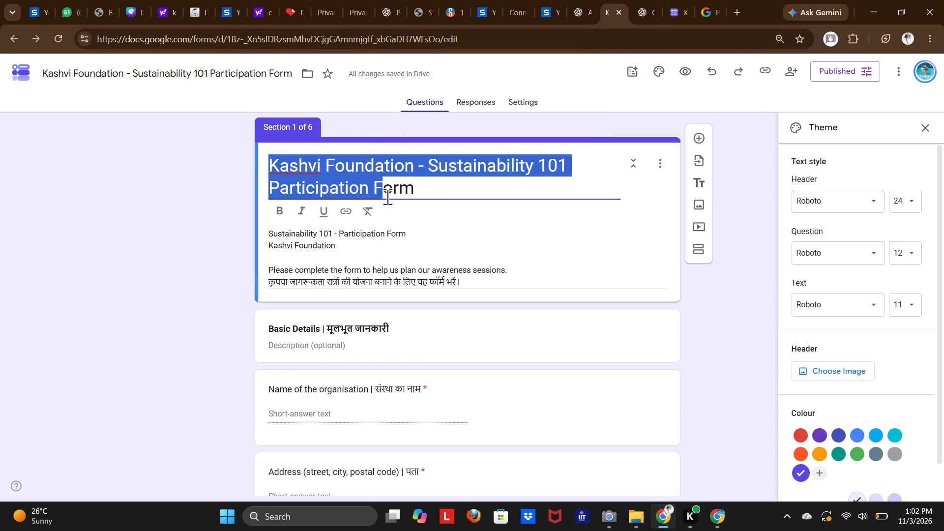
left_click_drag(387, 197, 421, 197)
left_click(282, 207)
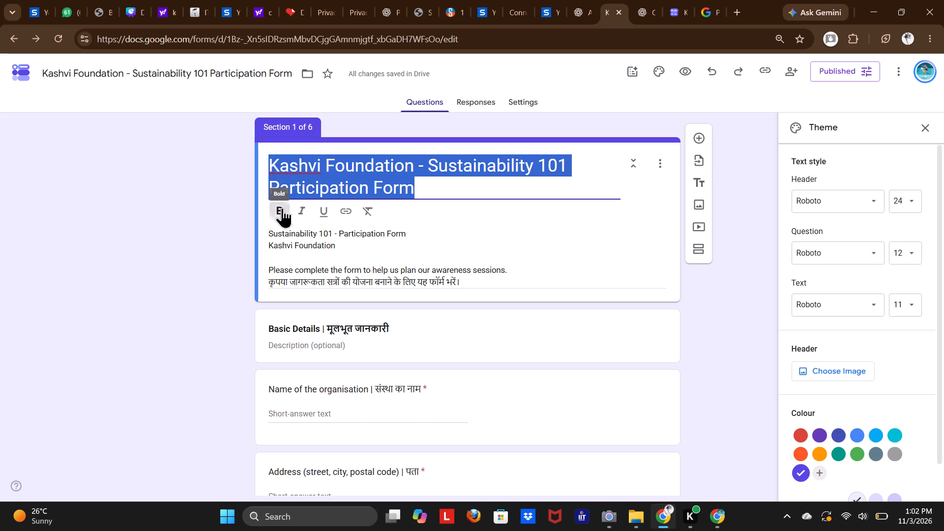
Open the spelling options for the word Kashvi in the section 1 form title.
left_click(204, 192)
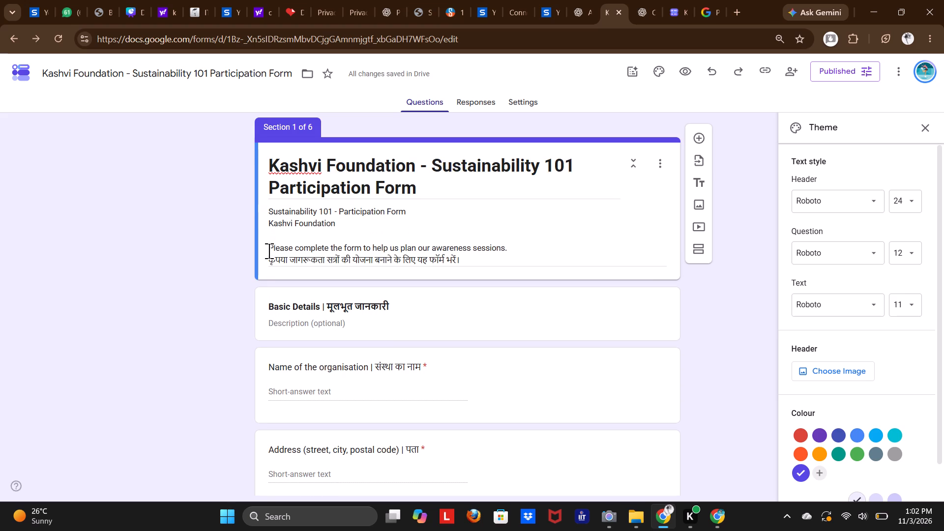
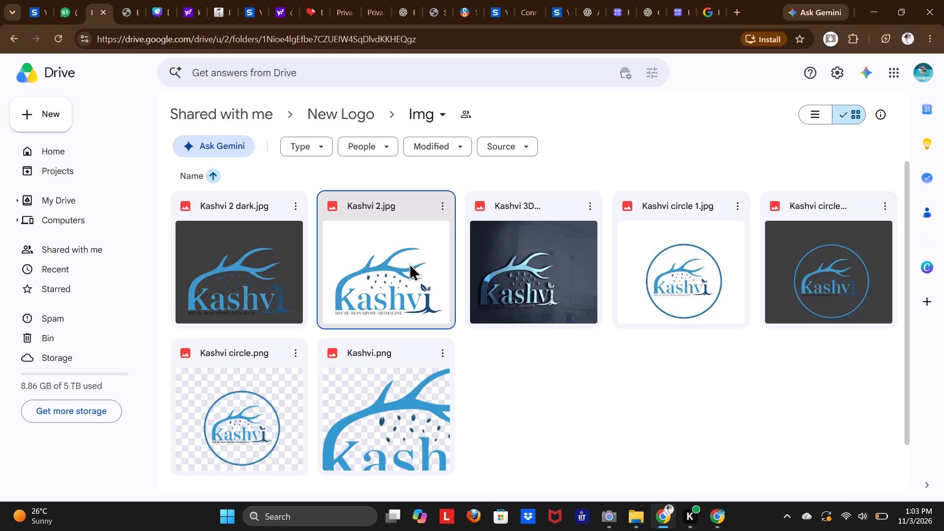
Download the Kashvi 2.jpg logo from the shared Img folder.
left_click(429, 293)
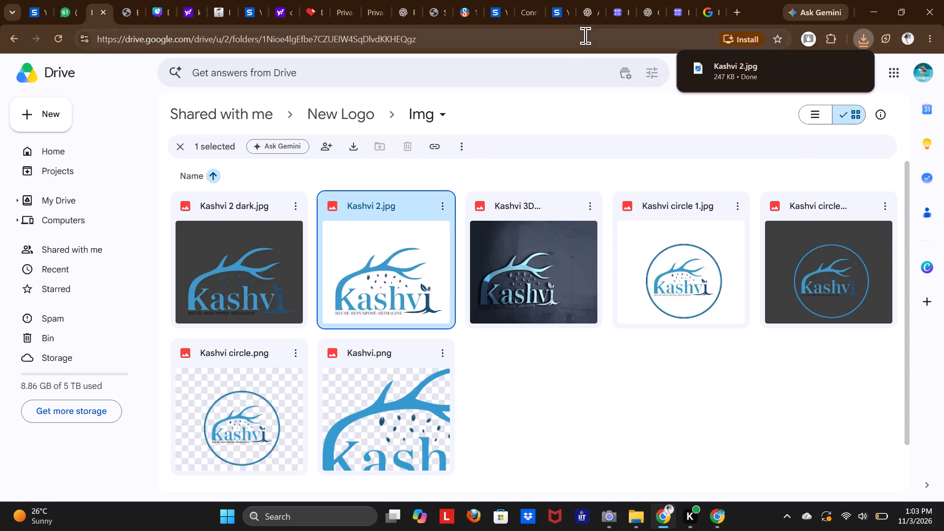
Return to the recreated form and open the upload option for its theme's header image.
left_click(613, 0)
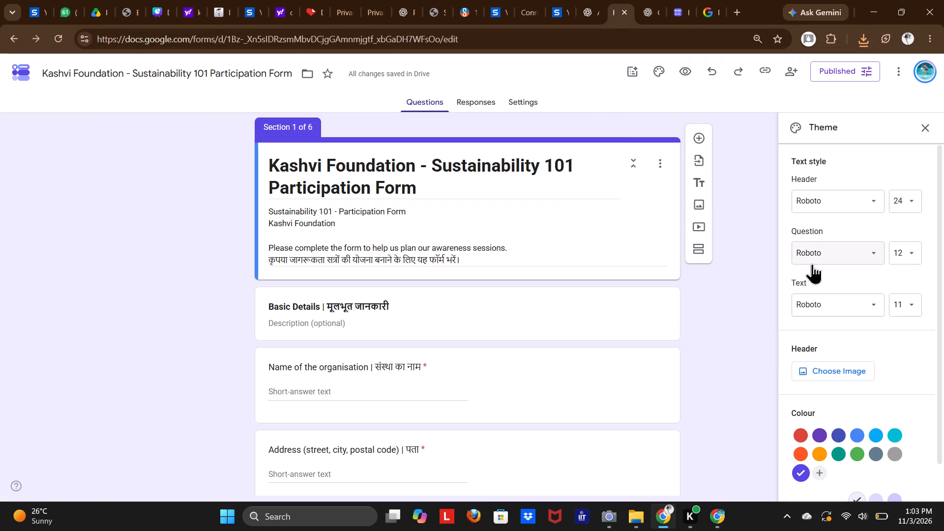
left_click(841, 372)
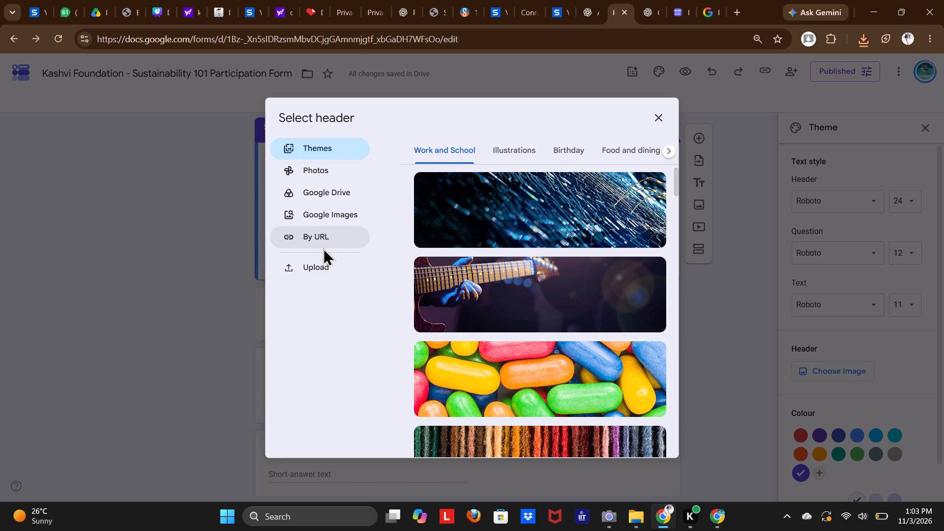
left_click(323, 261)
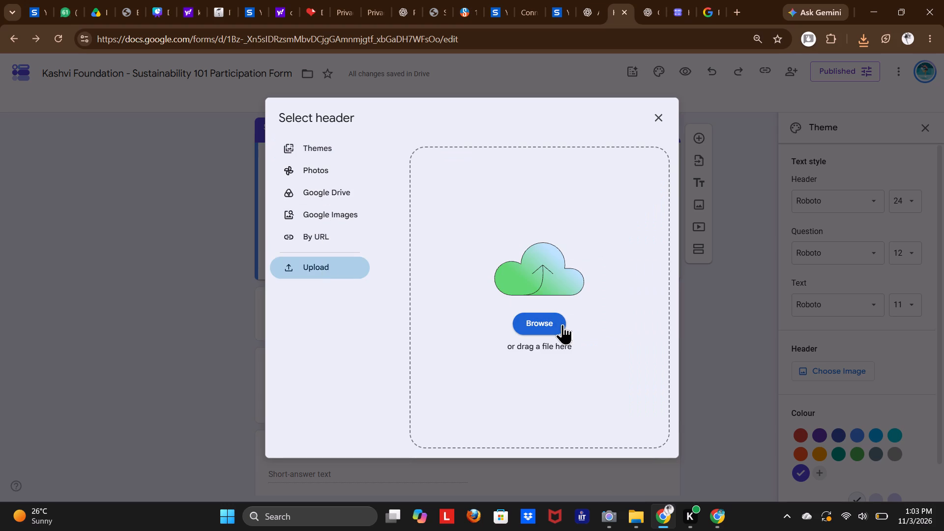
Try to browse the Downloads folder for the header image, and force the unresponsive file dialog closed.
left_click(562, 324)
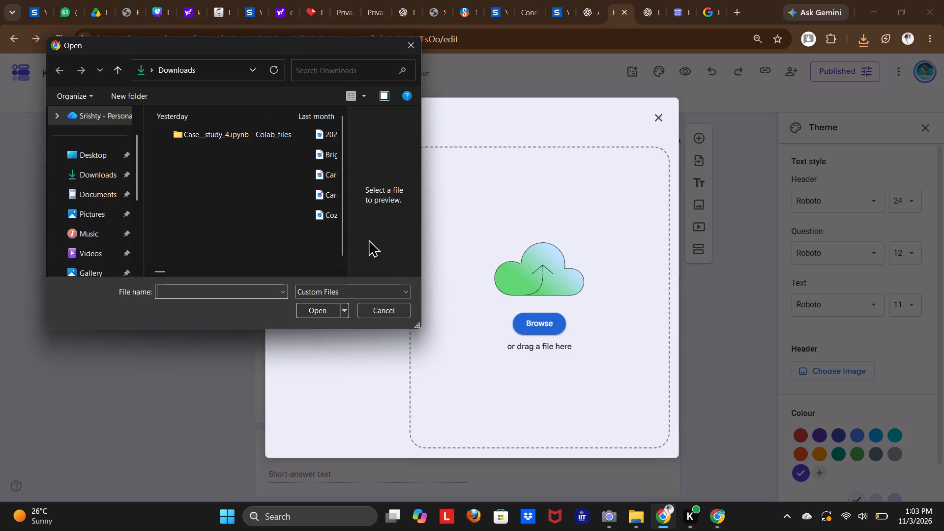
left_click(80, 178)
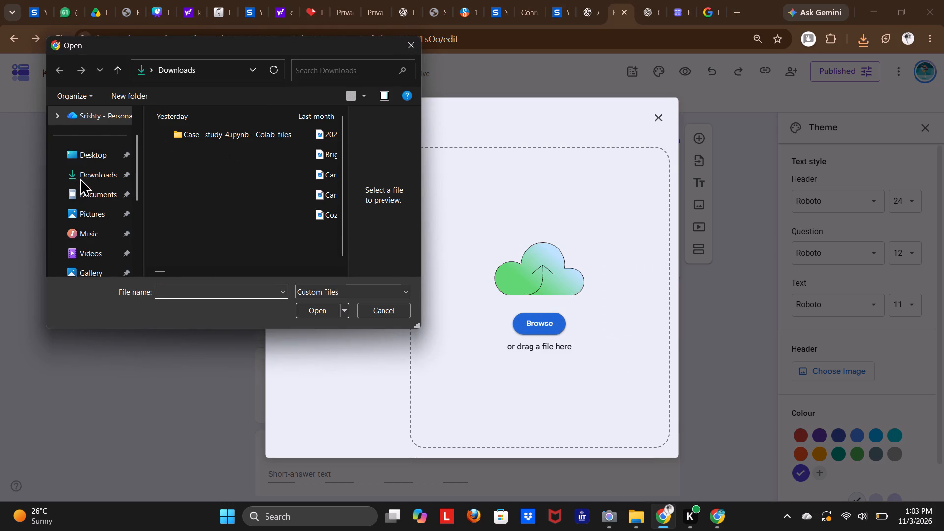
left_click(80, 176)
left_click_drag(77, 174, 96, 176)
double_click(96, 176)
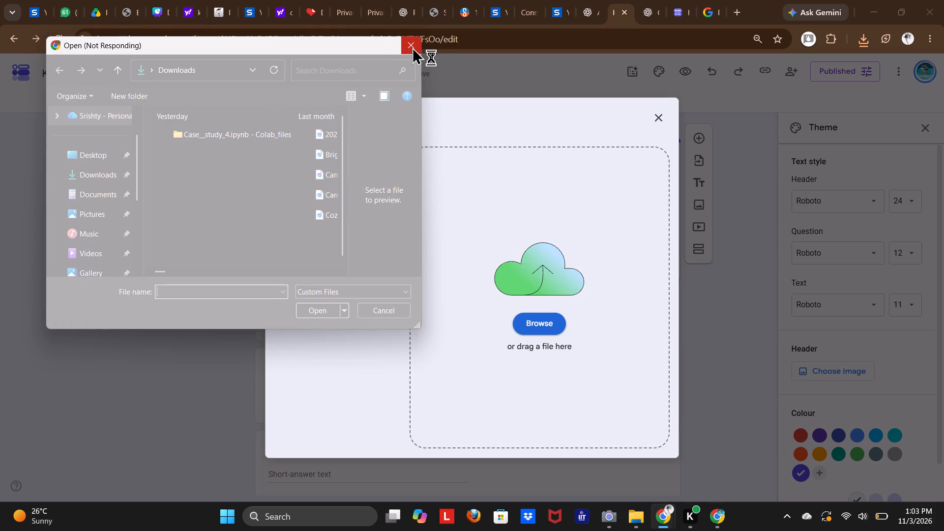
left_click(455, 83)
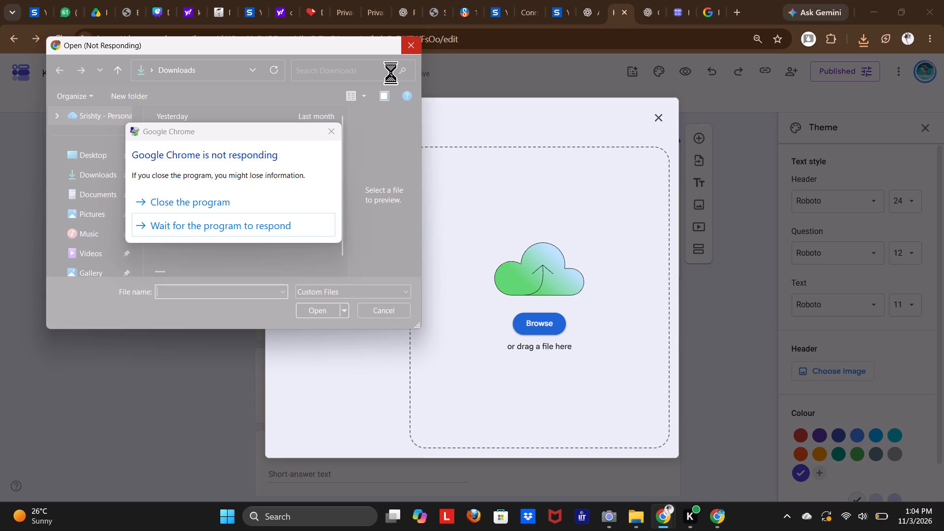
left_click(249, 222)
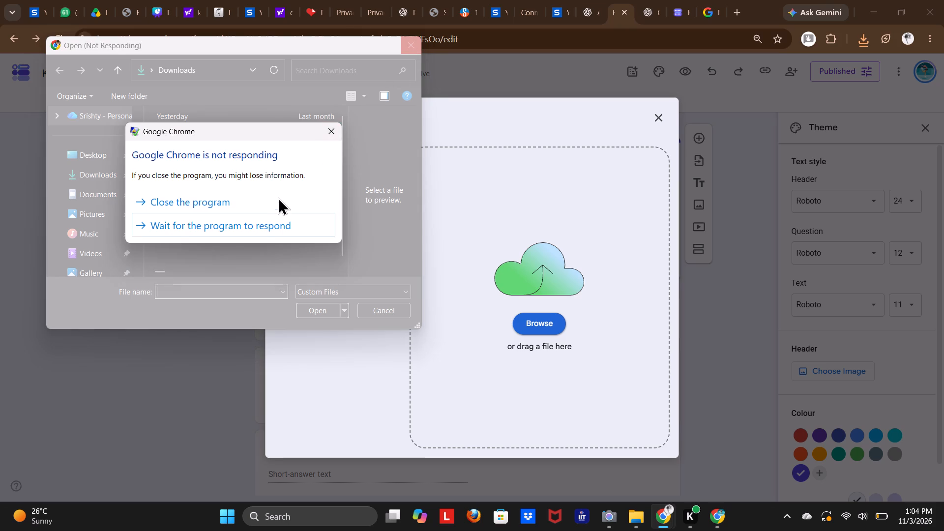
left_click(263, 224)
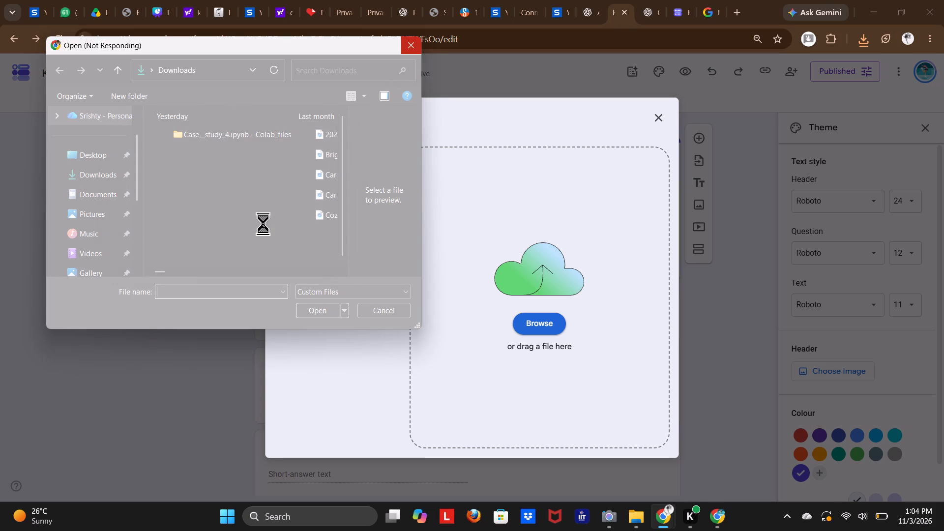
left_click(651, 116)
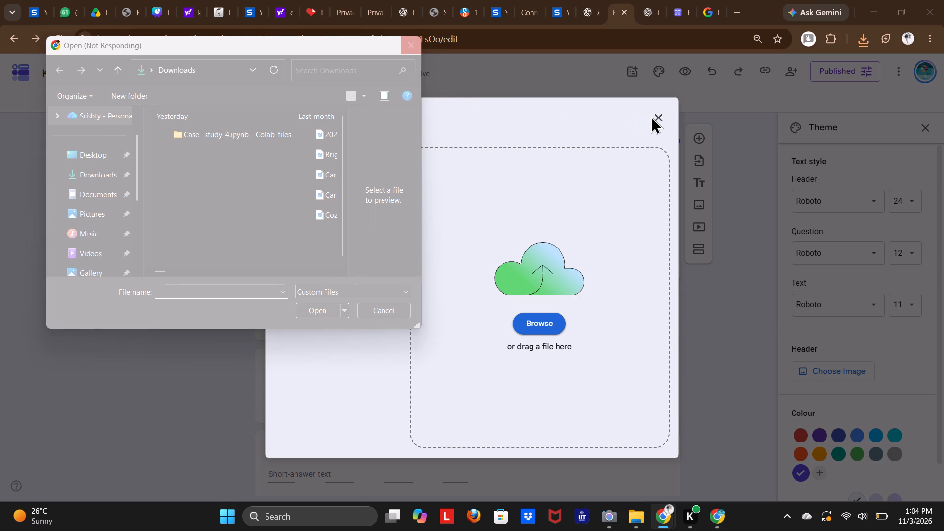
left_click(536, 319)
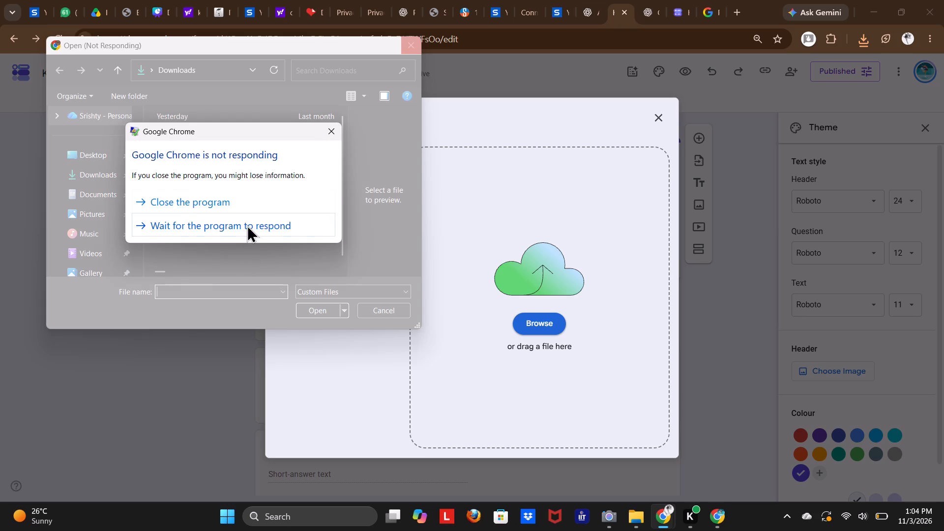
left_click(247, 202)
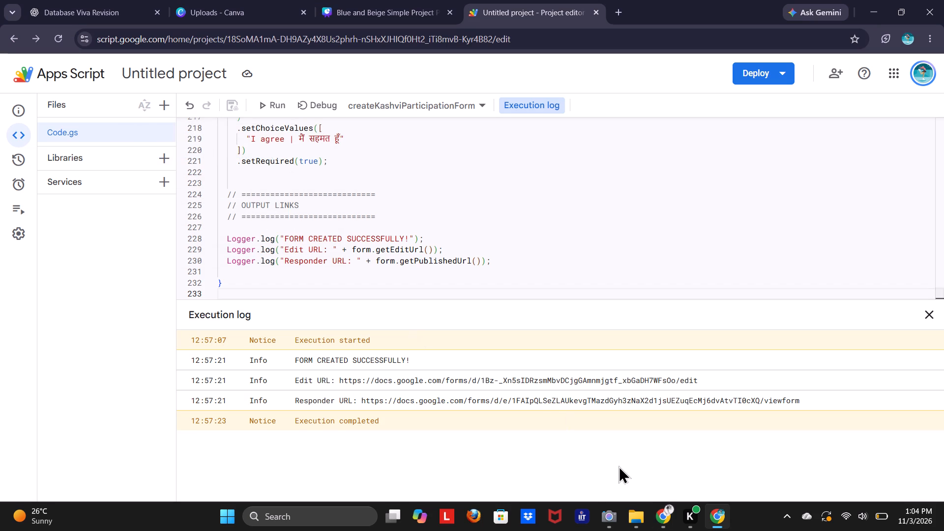
Return to the form's header image upload and browse for the logo file again.
left_click(657, 512)
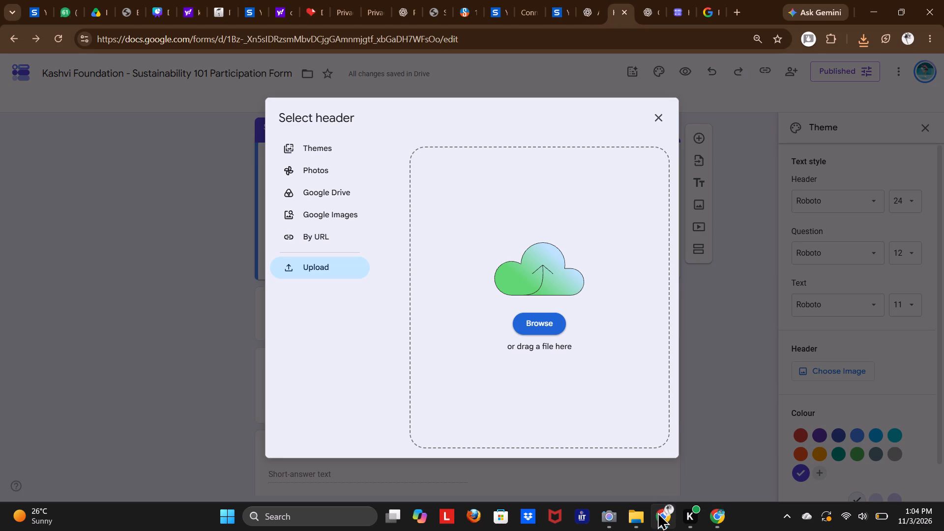
left_click(540, 318)
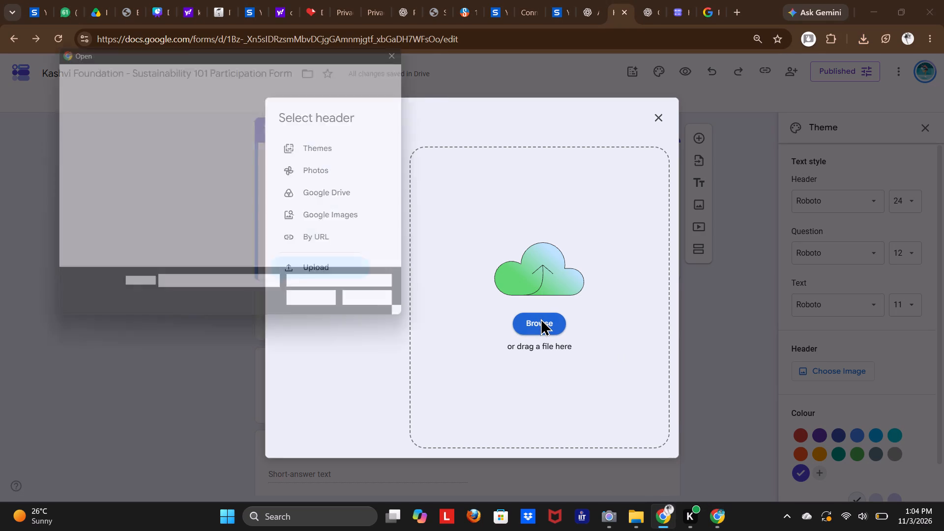
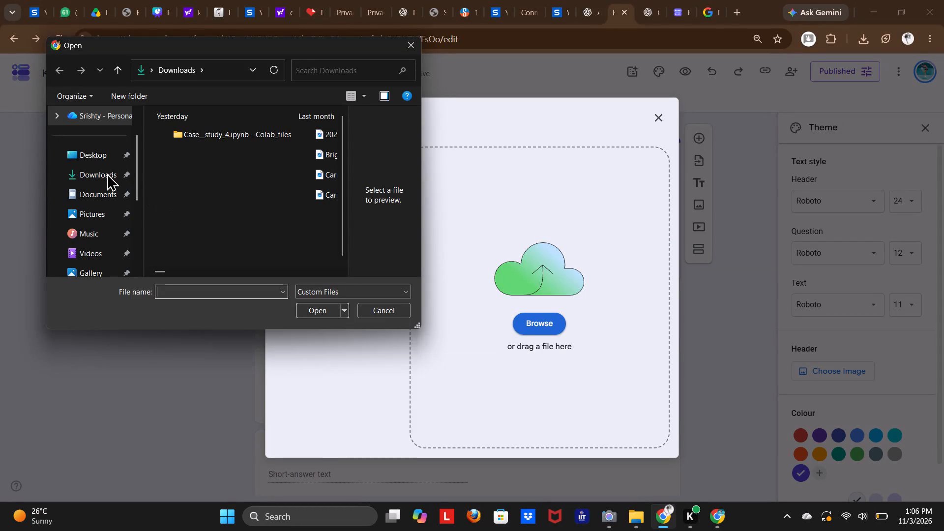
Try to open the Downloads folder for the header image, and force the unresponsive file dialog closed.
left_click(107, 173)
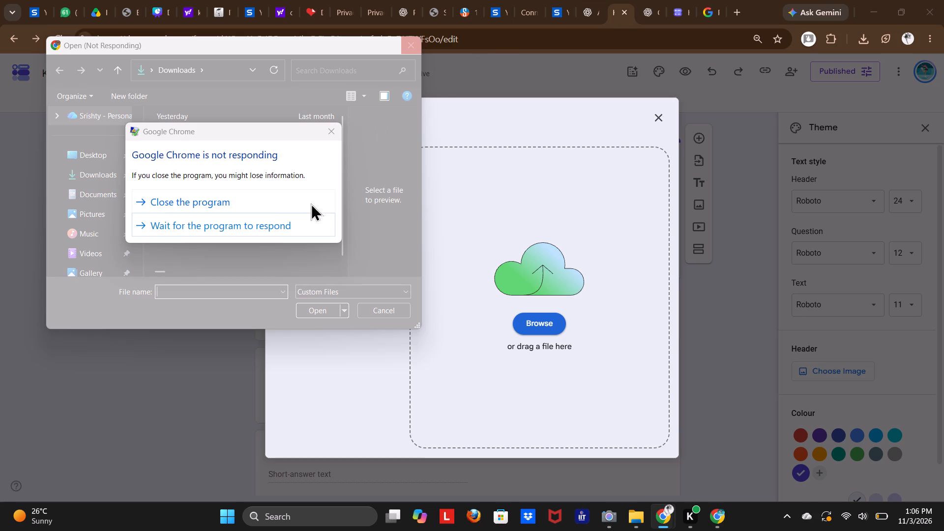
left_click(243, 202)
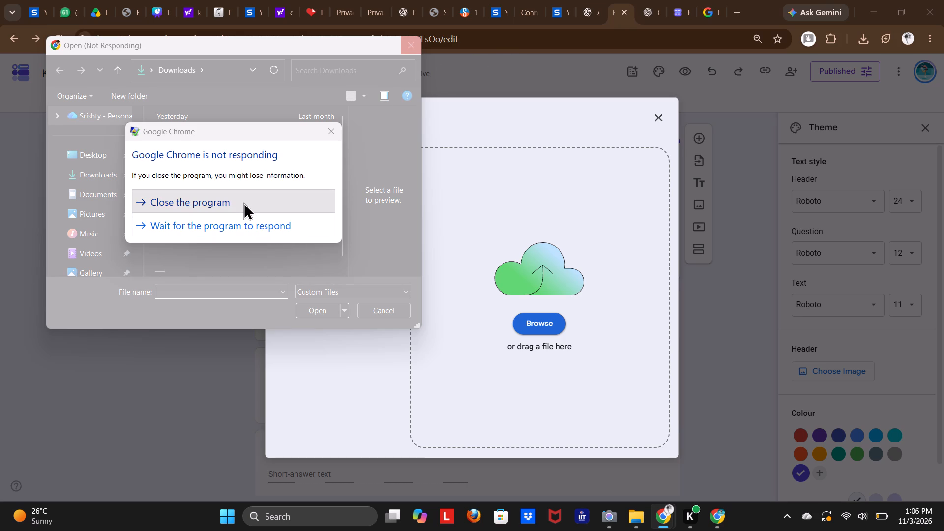
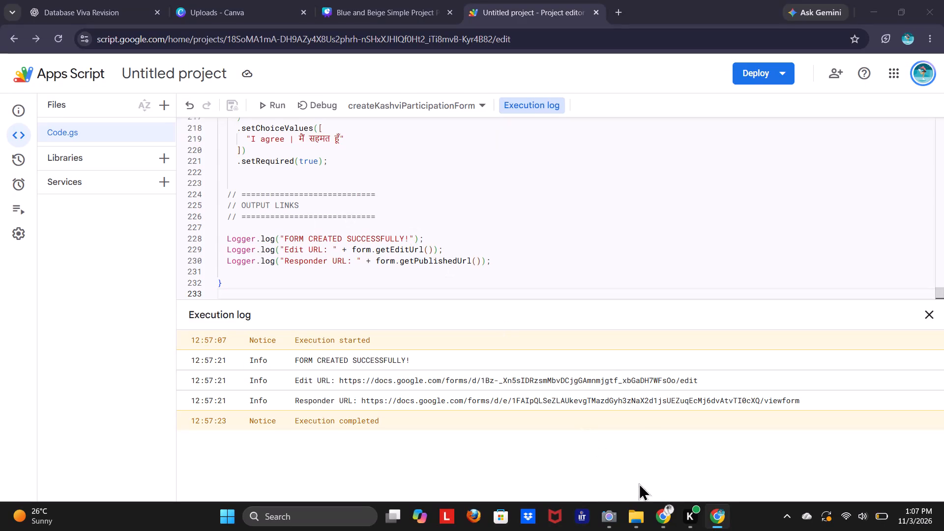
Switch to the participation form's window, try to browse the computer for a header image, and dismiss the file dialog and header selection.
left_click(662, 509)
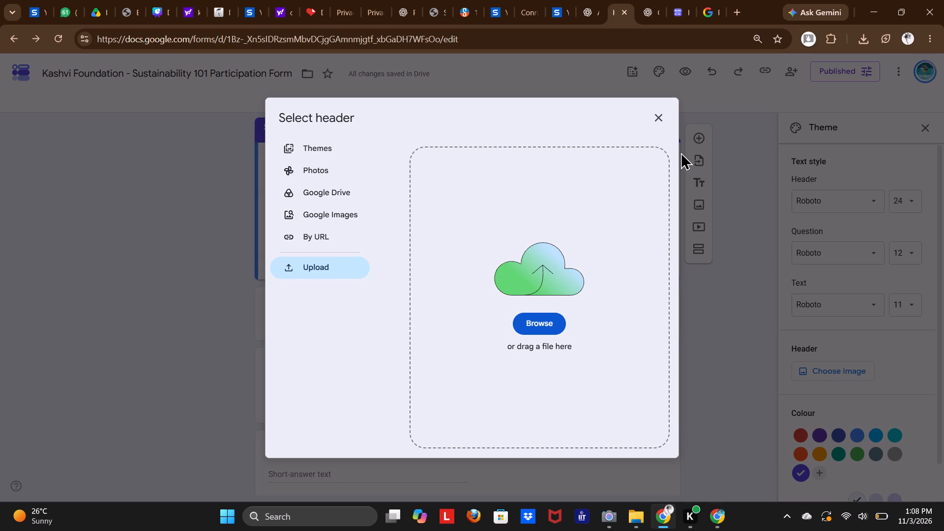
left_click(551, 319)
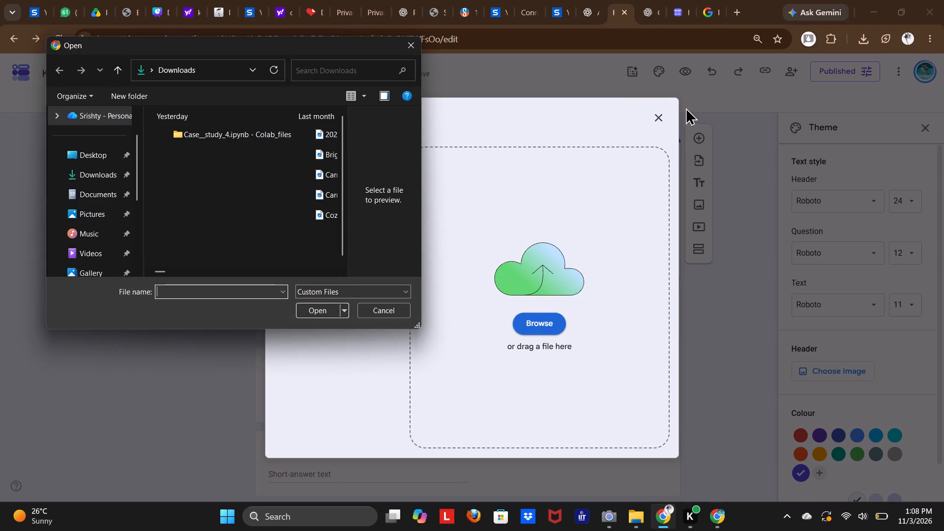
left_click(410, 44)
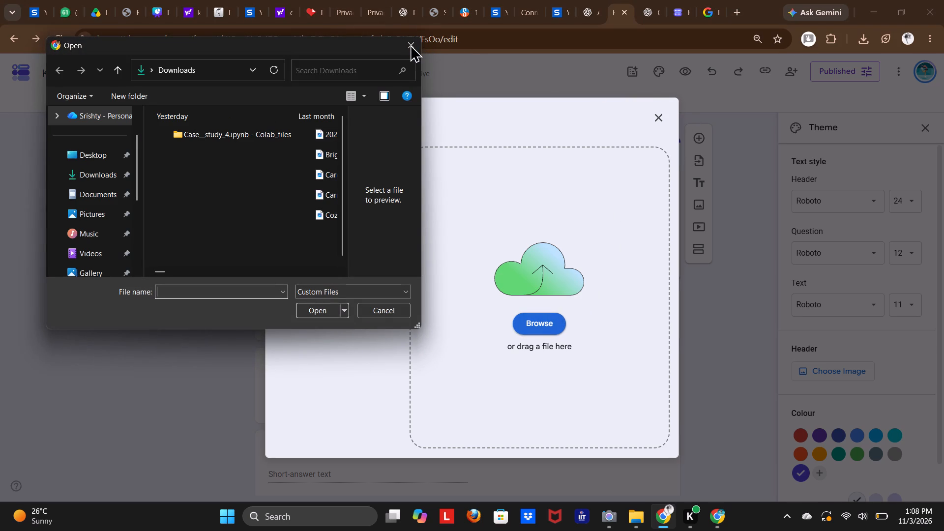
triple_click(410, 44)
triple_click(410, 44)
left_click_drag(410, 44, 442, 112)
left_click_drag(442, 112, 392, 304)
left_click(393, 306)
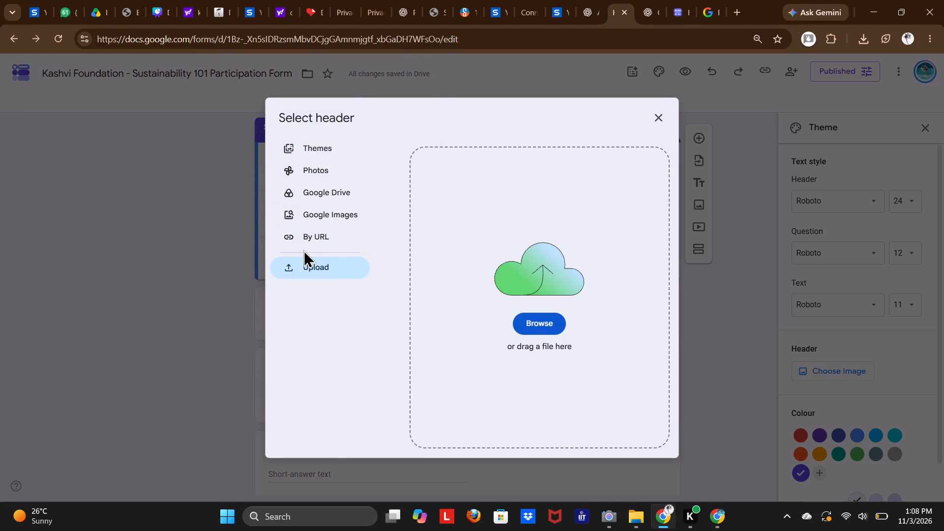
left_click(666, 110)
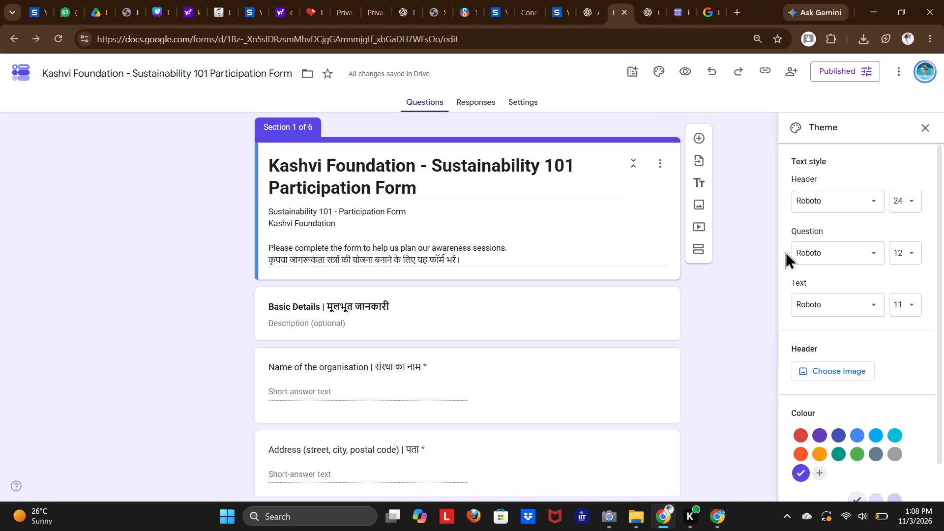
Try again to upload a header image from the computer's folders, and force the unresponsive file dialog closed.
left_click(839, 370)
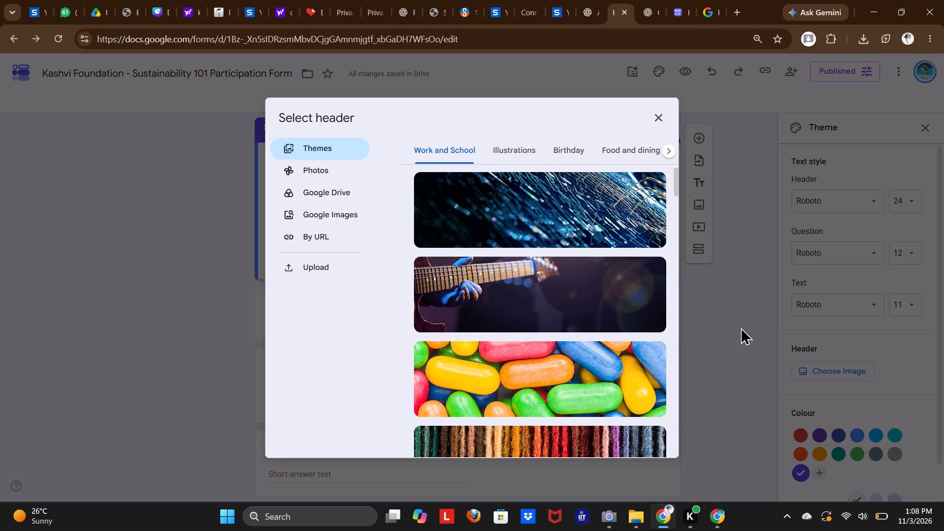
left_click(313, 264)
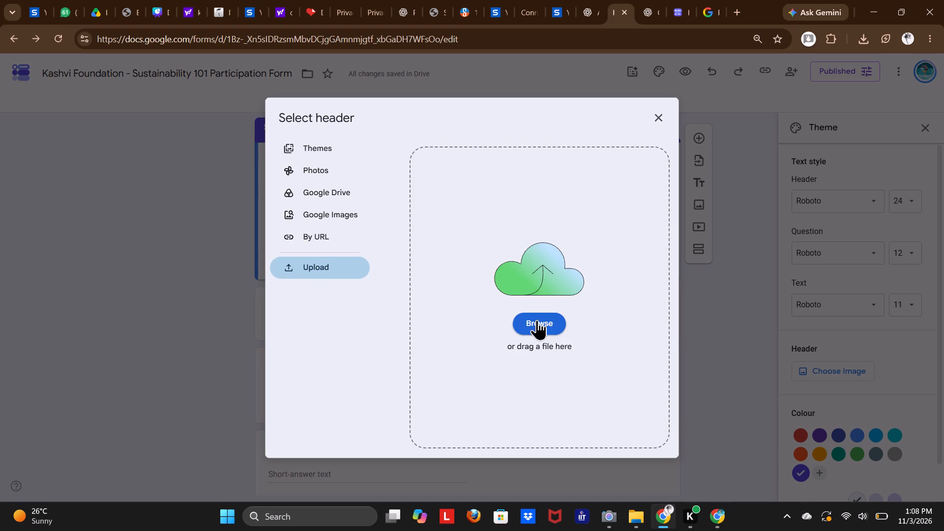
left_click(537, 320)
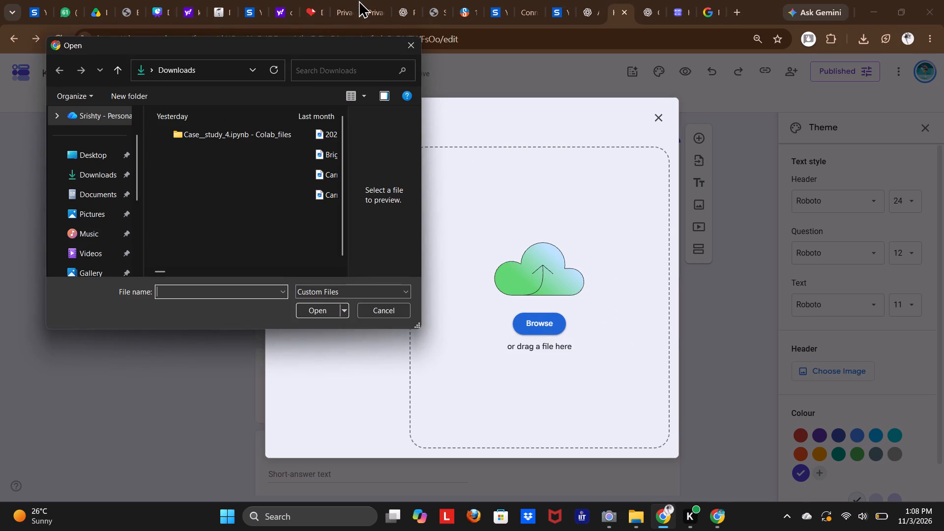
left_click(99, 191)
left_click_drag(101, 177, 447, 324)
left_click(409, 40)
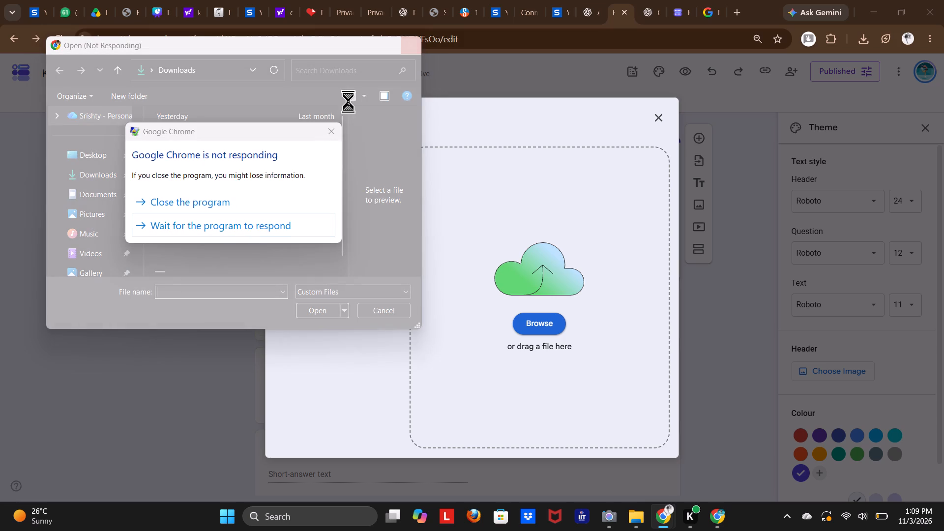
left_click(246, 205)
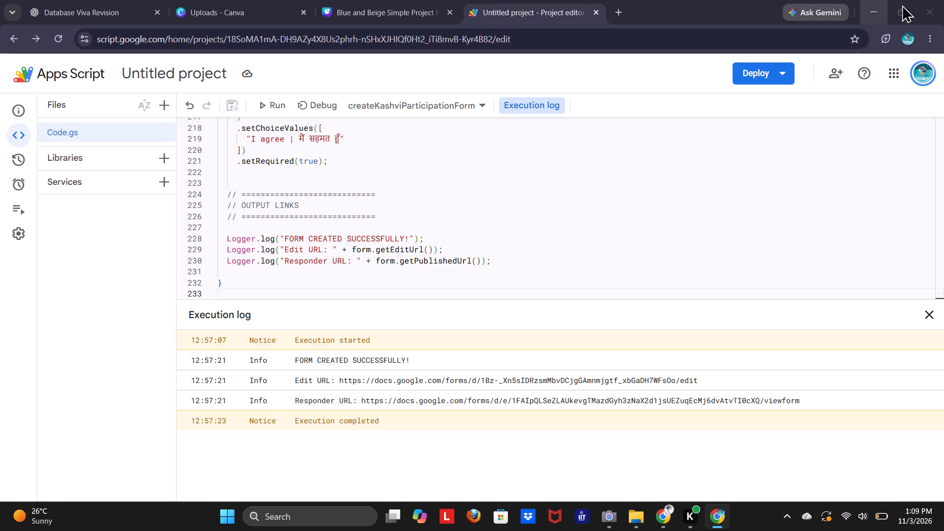
Close both browser windows, the Apps Script project and the participation form, dismissing the form's open header selection.
left_click(931, 11)
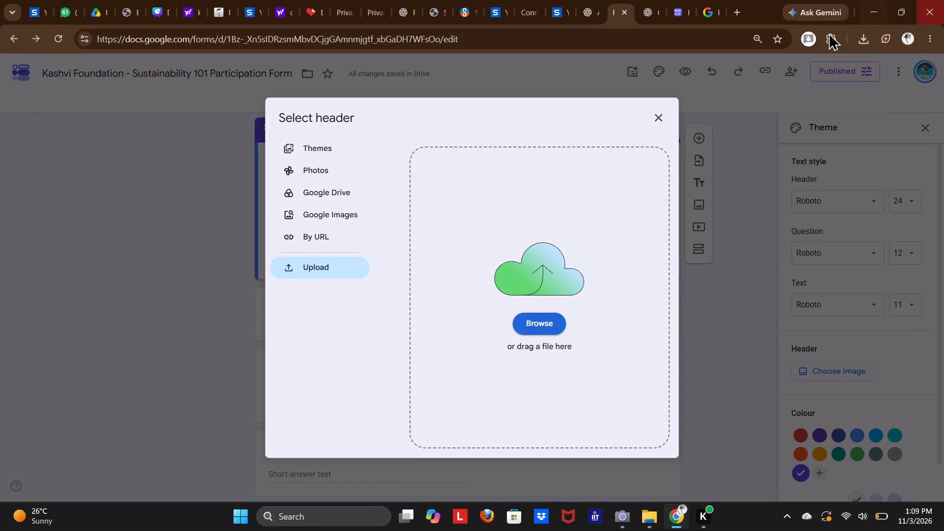
left_click(666, 119)
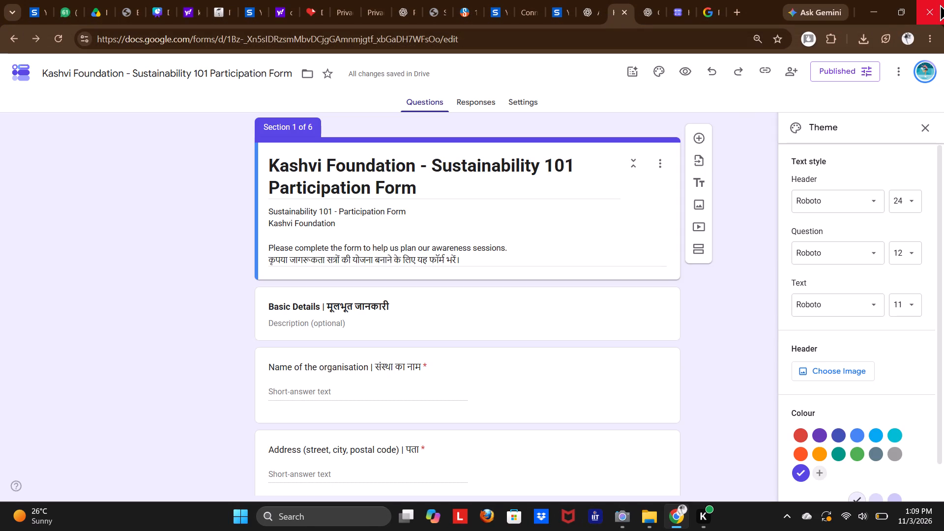
left_click(940, 4)
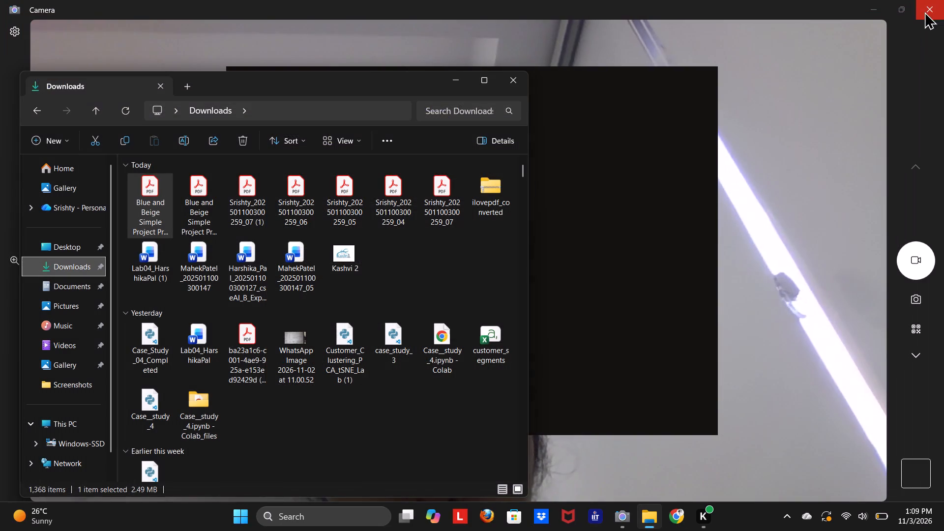
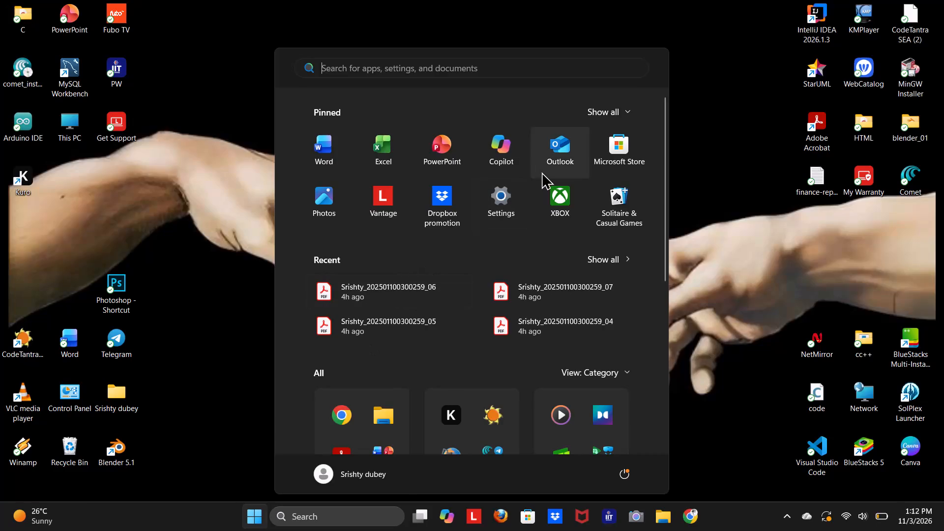
Shut down the computer without installing the pending updates.
left_click(680, 120)
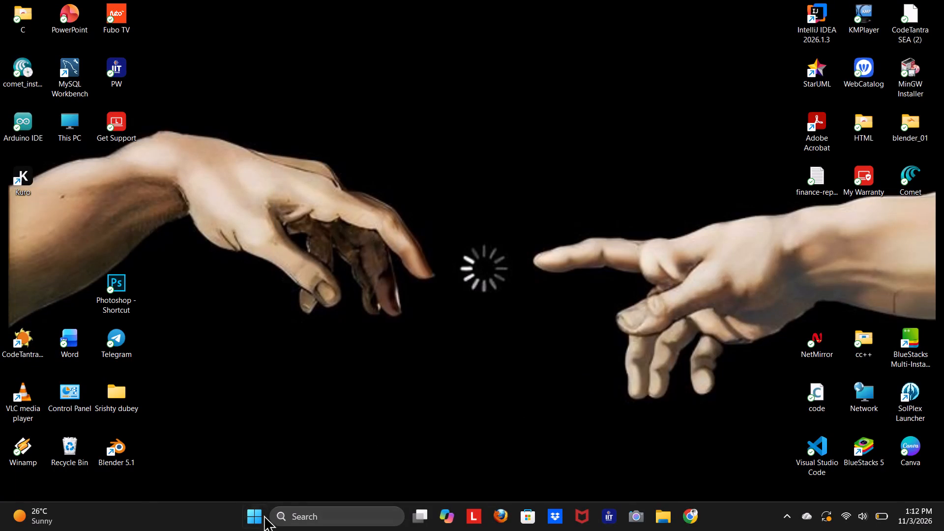
left_click(253, 523)
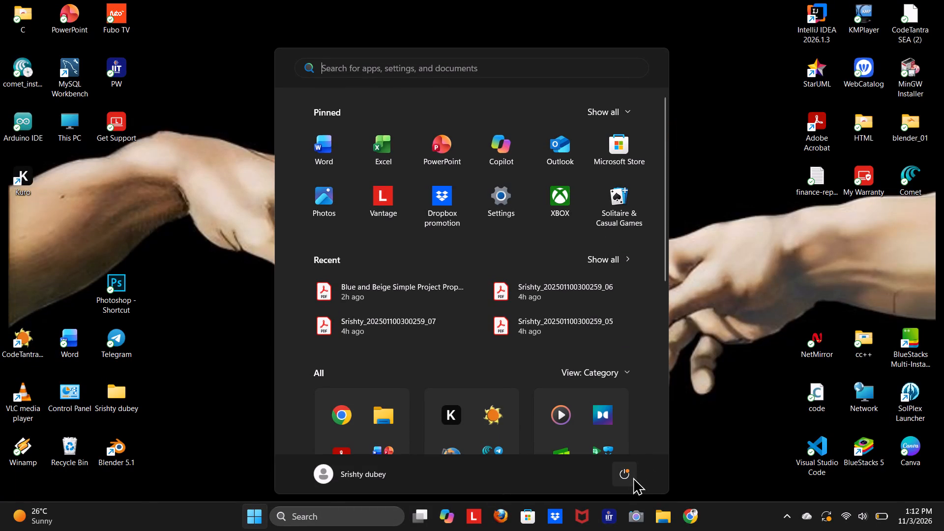
left_click(633, 477)
left_click(608, 406)
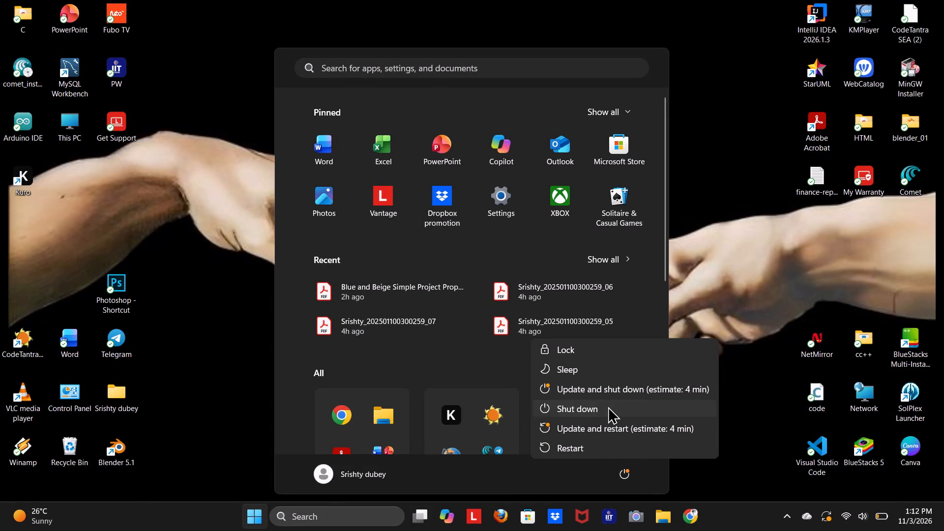